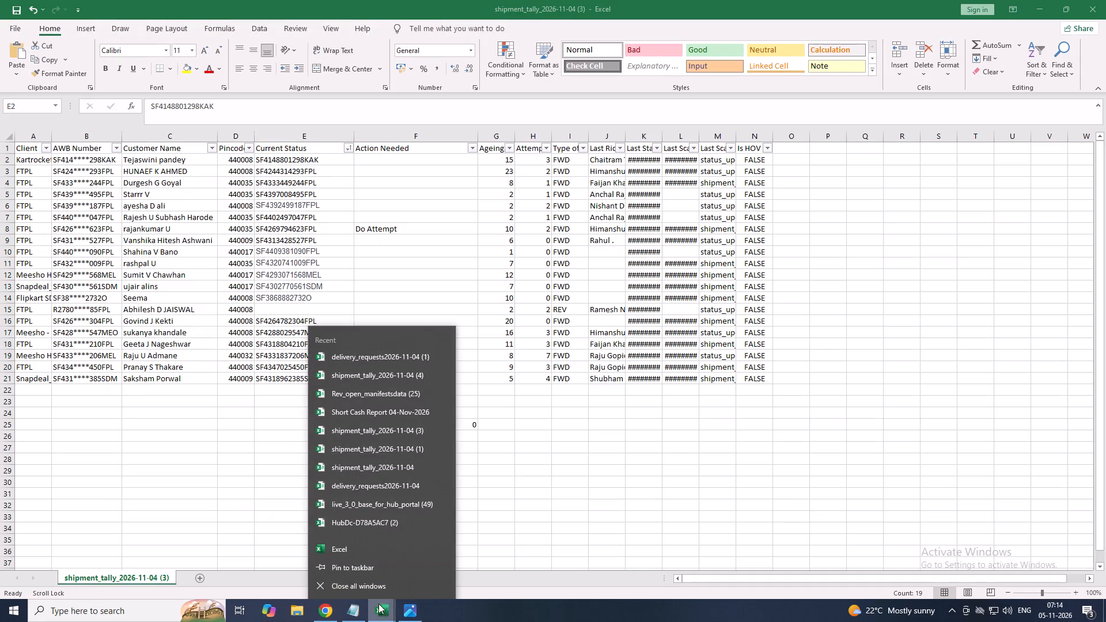
Close all open Excel workbooks, discarding the changes to shipment_tally_2026-11-04 (4).csv.
click(372, 589)
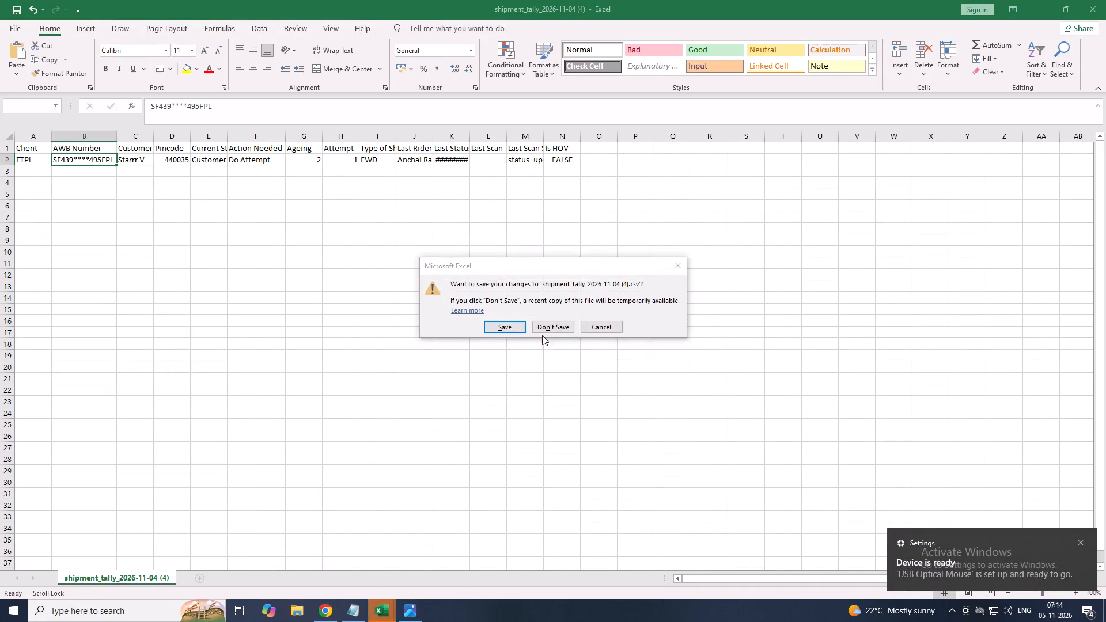
click(546, 329)
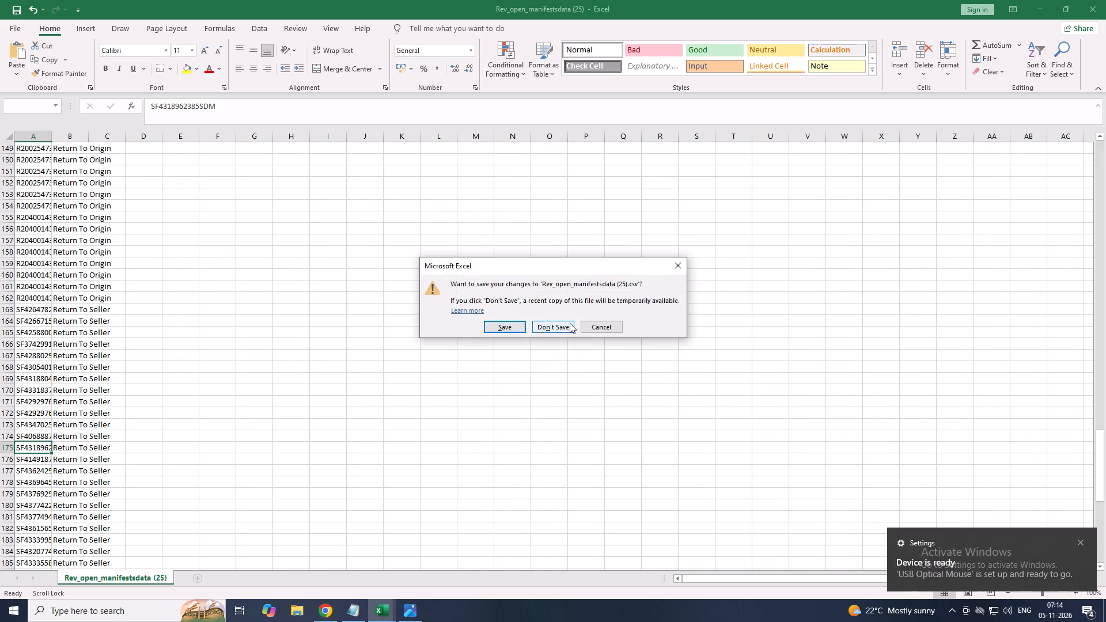
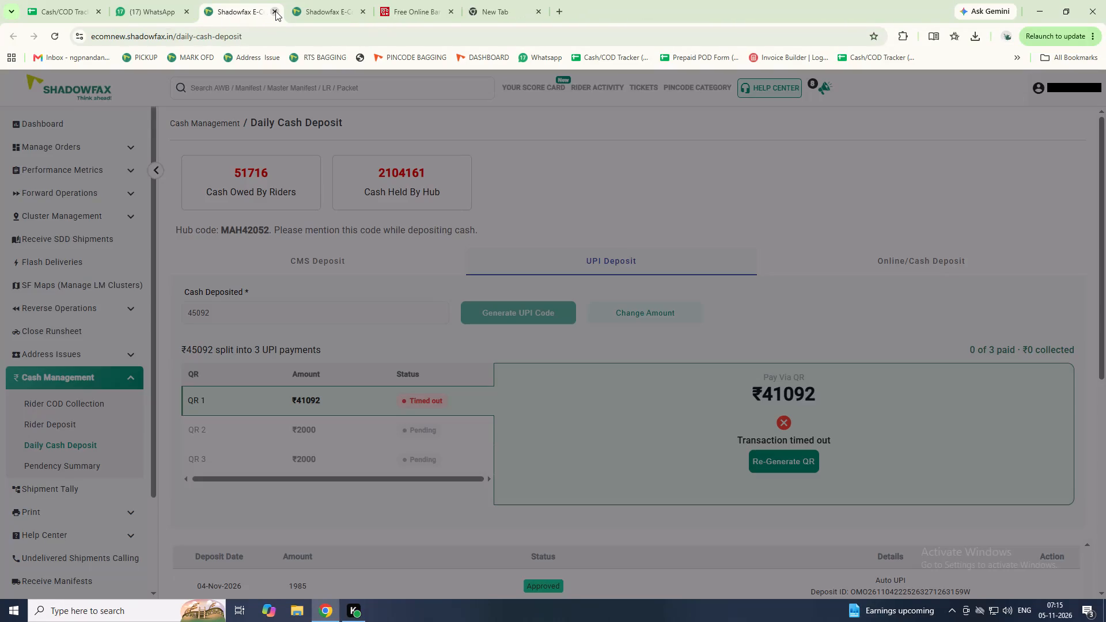
Open the bookmarked RTS BAGGING page and activate its item scan field.
click(304, 58)
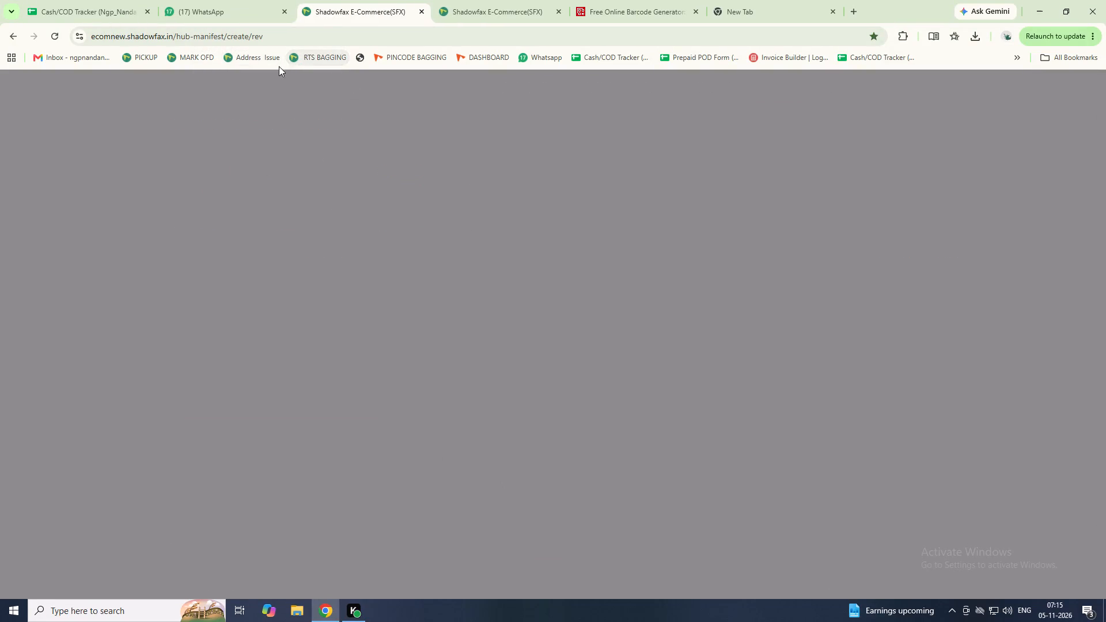
click(264, 168)
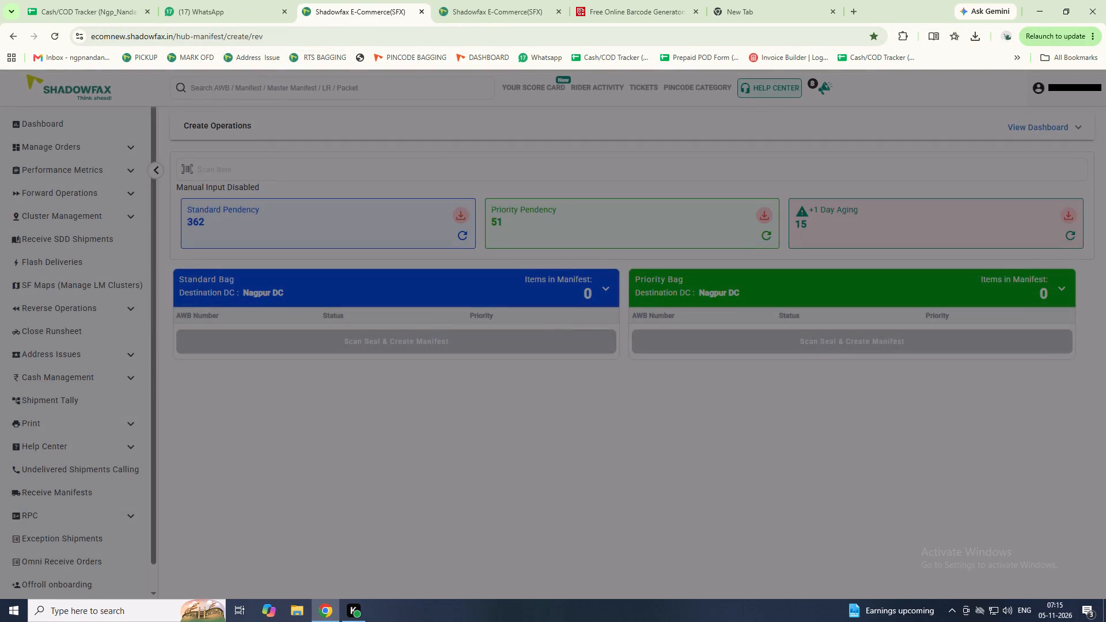
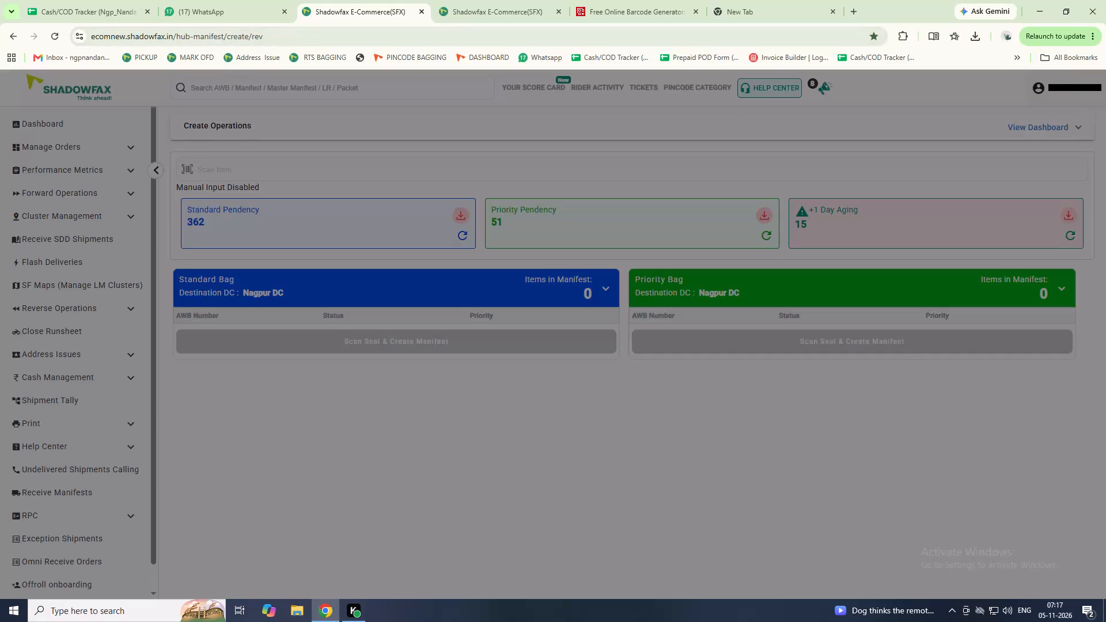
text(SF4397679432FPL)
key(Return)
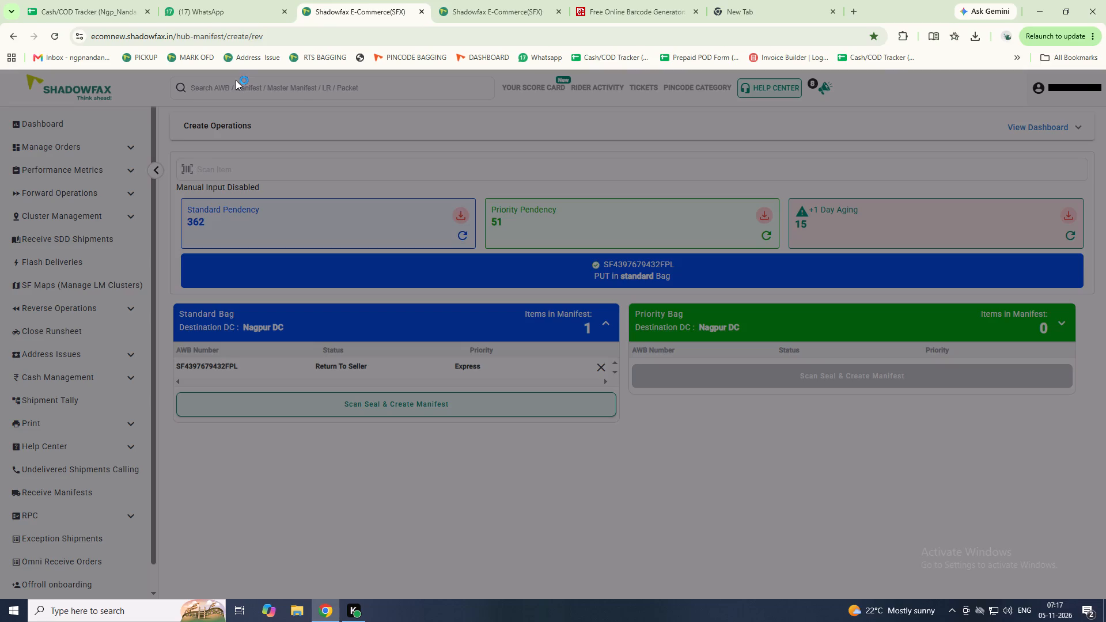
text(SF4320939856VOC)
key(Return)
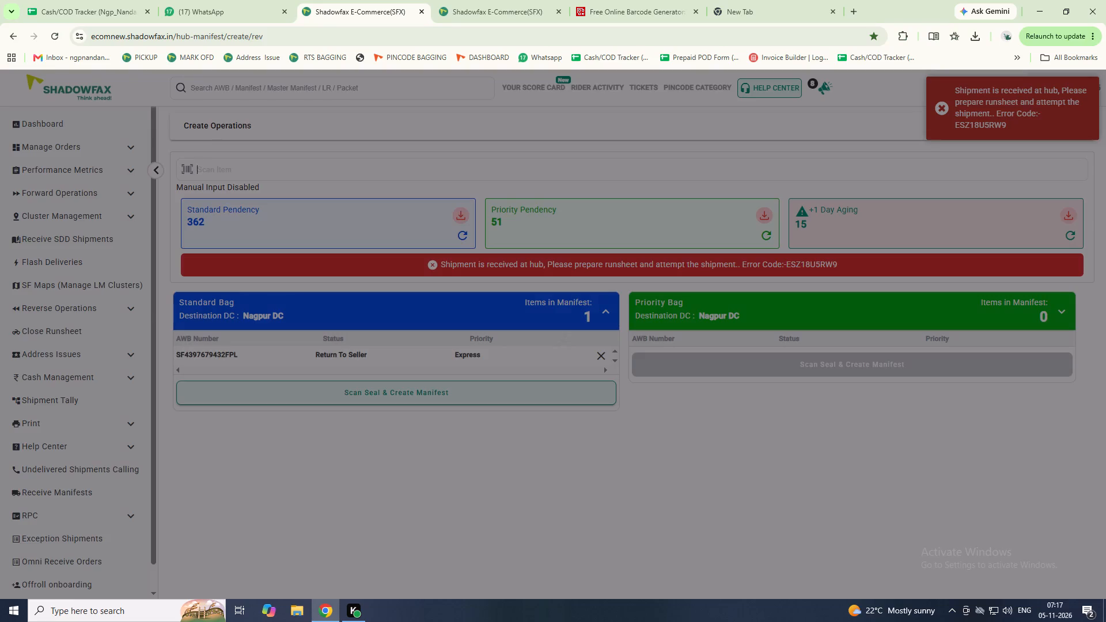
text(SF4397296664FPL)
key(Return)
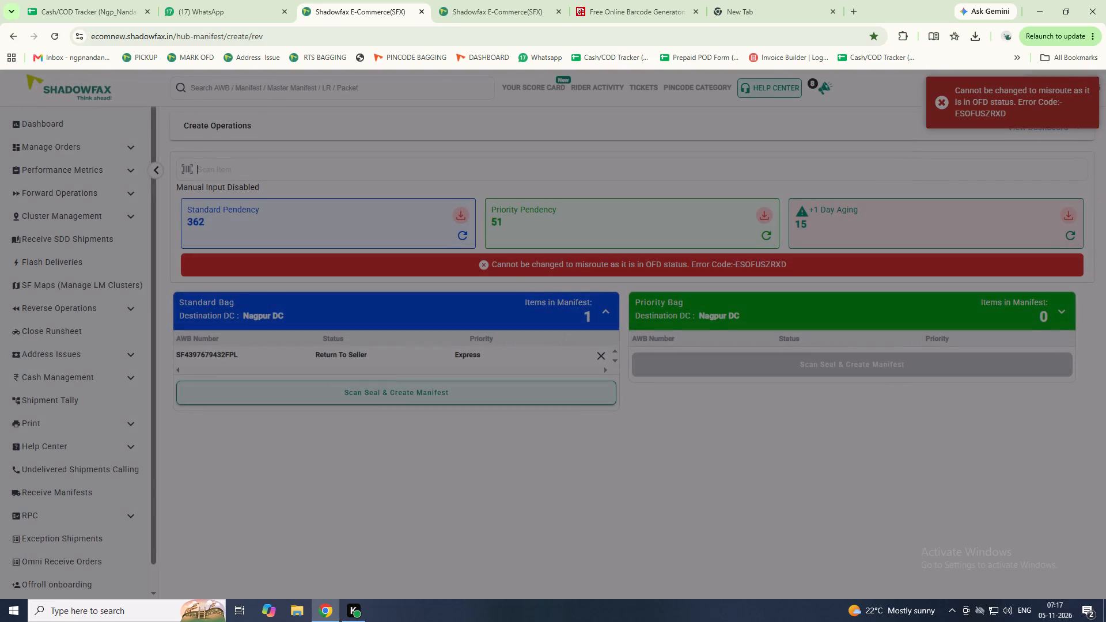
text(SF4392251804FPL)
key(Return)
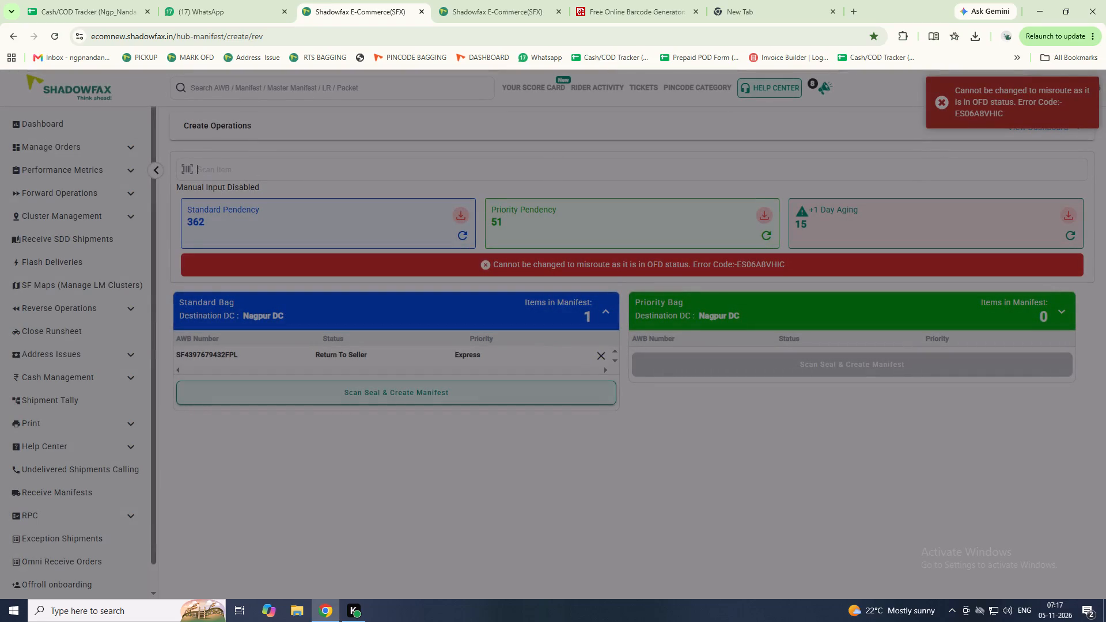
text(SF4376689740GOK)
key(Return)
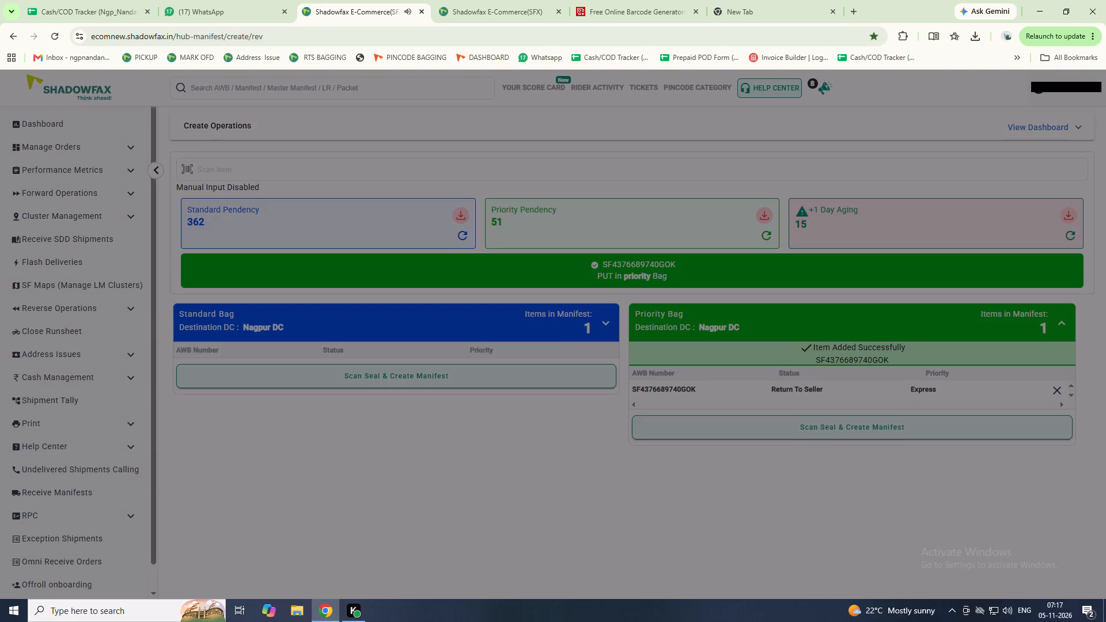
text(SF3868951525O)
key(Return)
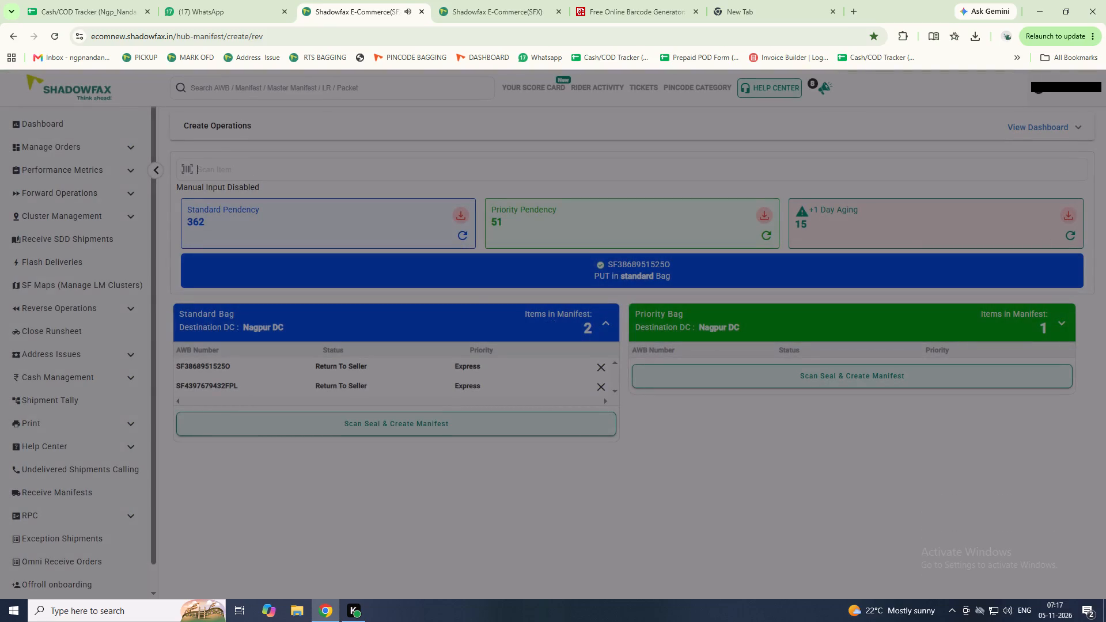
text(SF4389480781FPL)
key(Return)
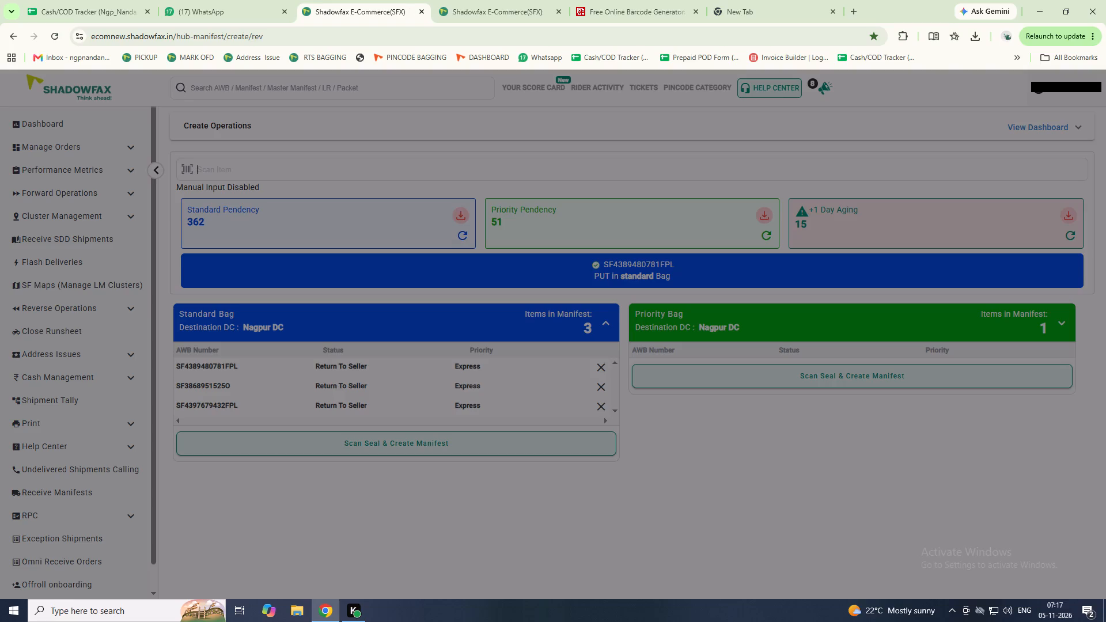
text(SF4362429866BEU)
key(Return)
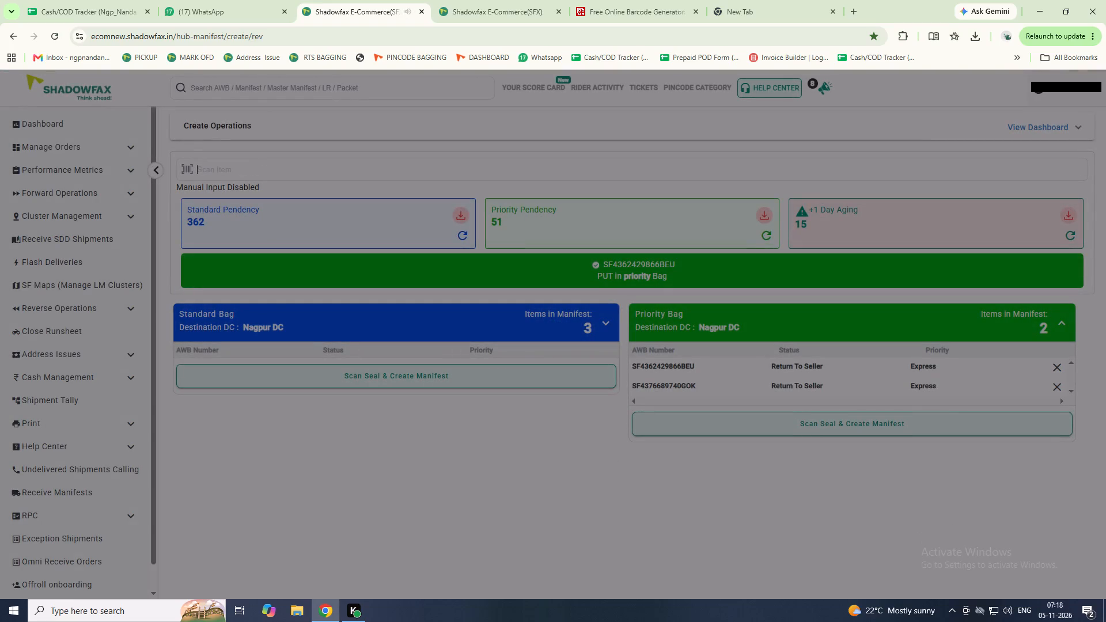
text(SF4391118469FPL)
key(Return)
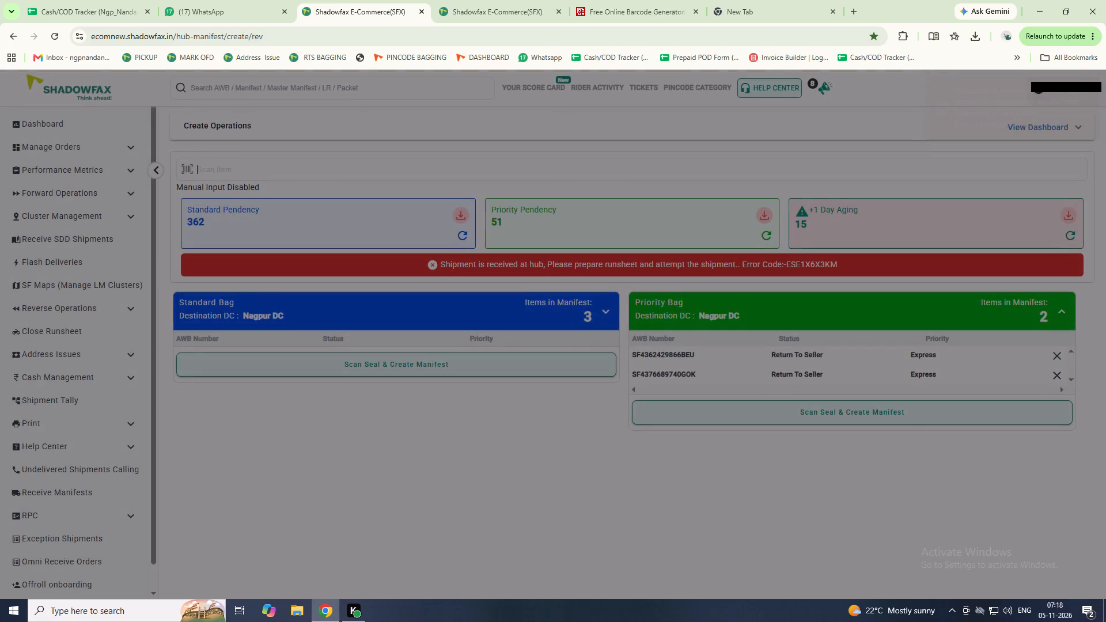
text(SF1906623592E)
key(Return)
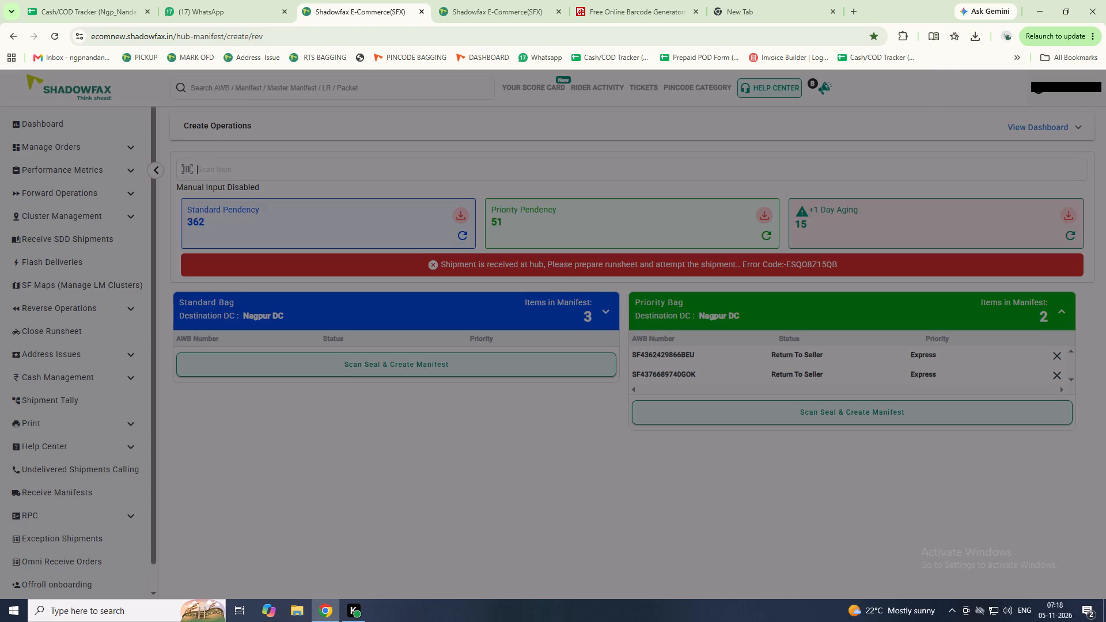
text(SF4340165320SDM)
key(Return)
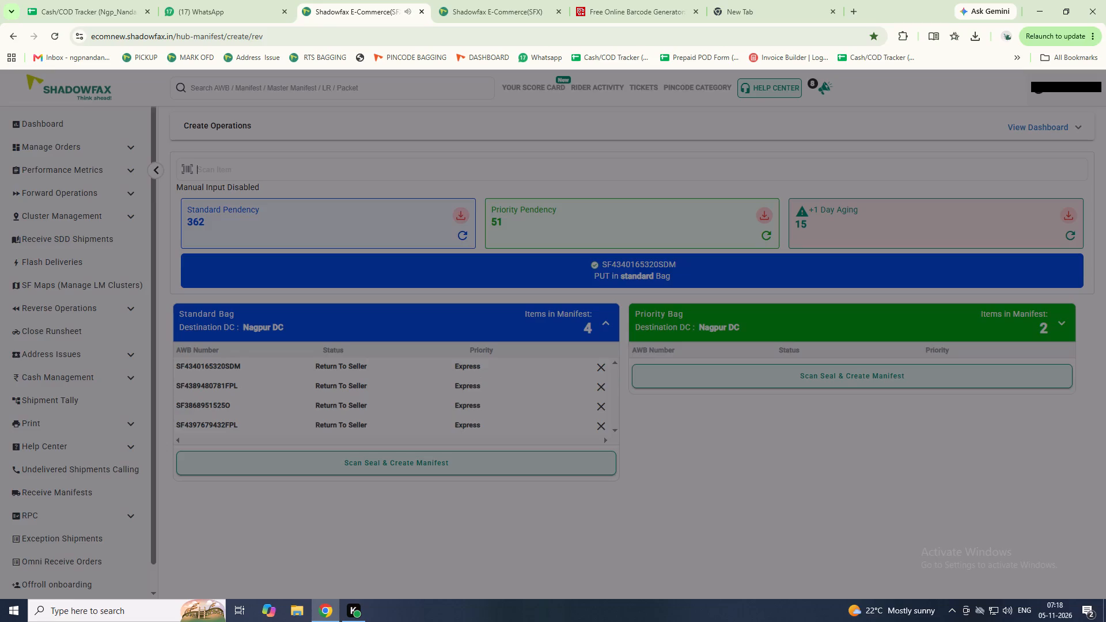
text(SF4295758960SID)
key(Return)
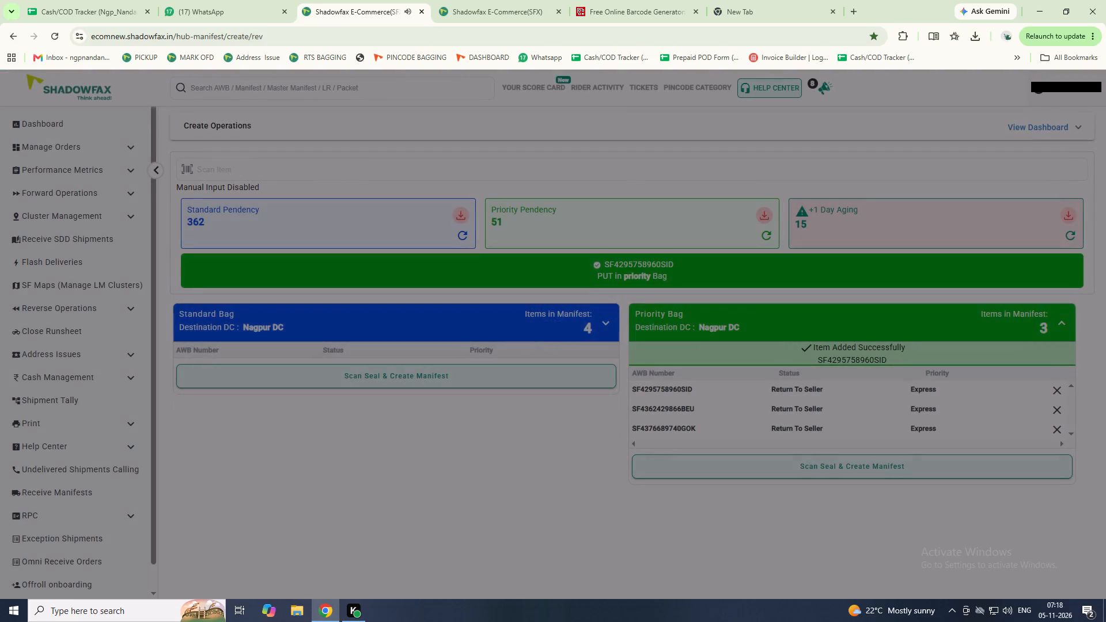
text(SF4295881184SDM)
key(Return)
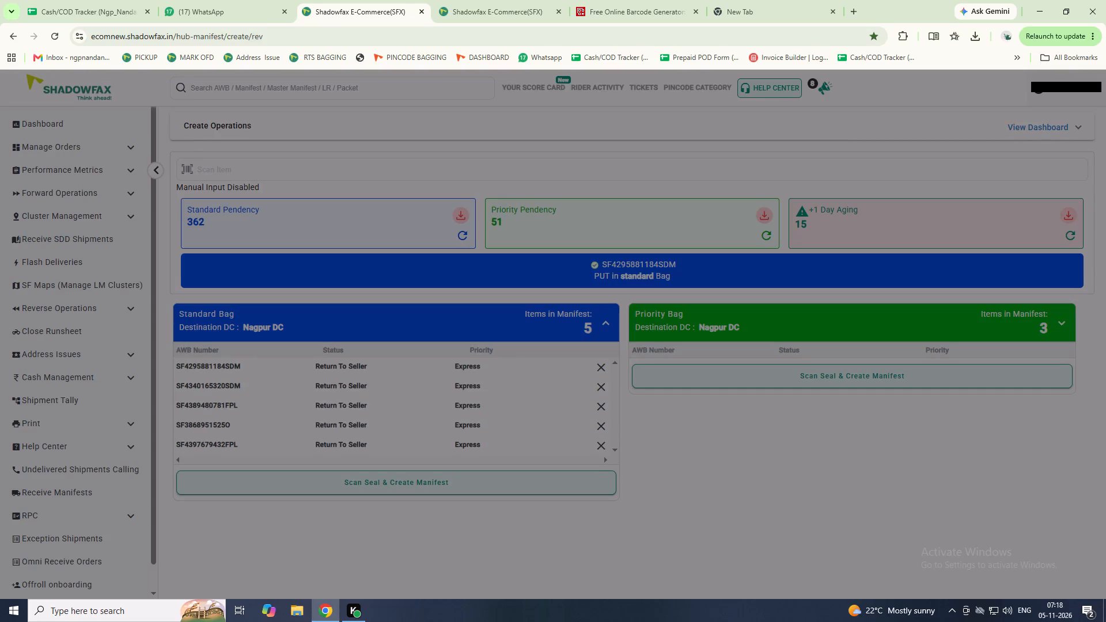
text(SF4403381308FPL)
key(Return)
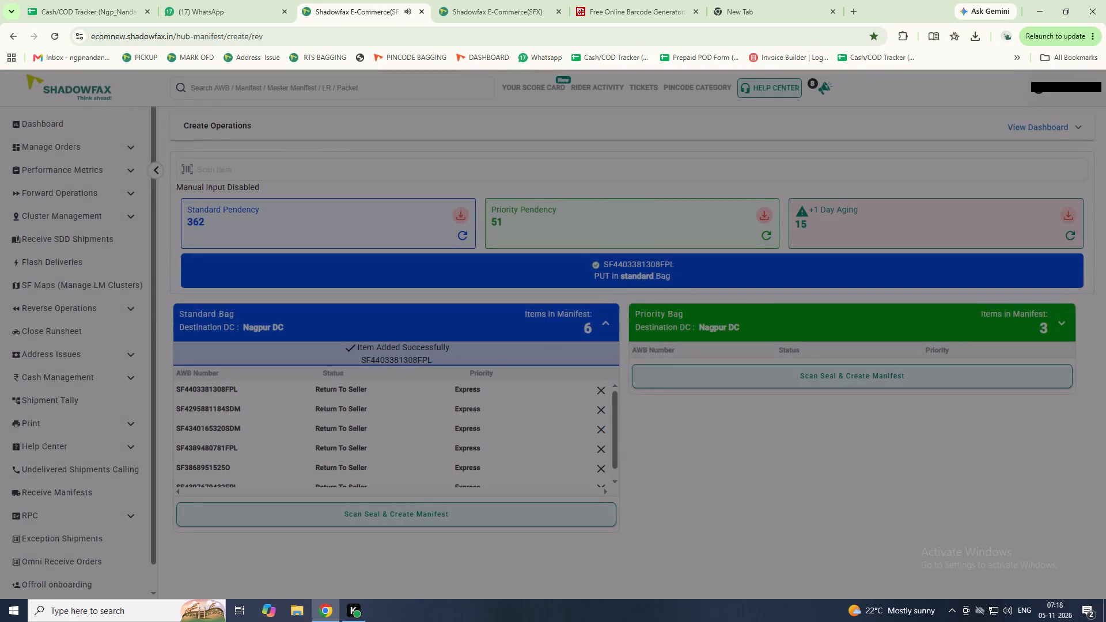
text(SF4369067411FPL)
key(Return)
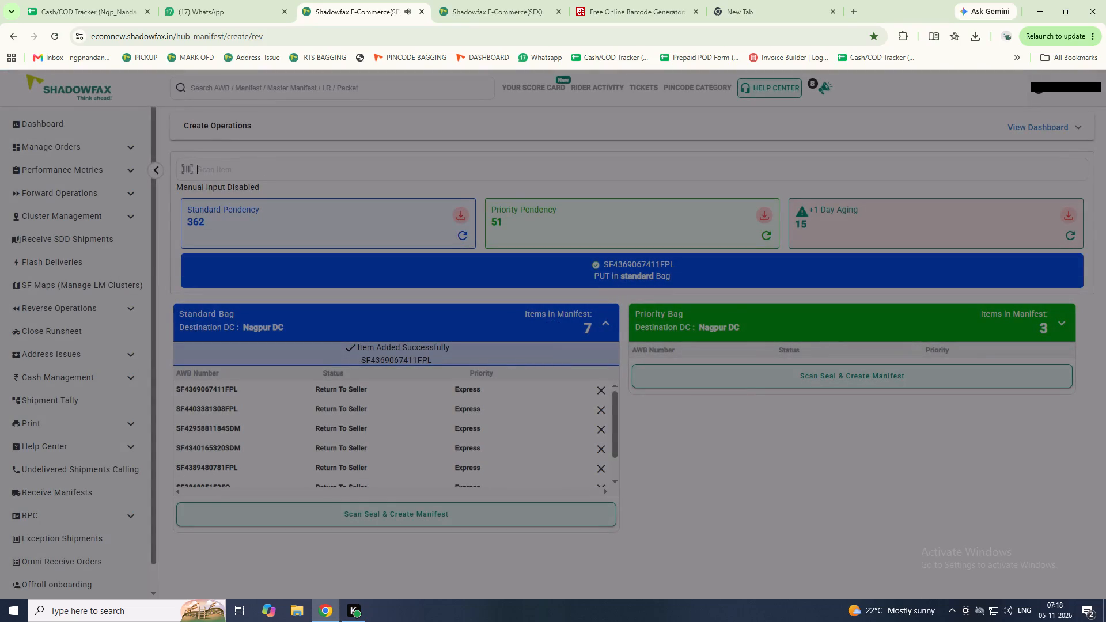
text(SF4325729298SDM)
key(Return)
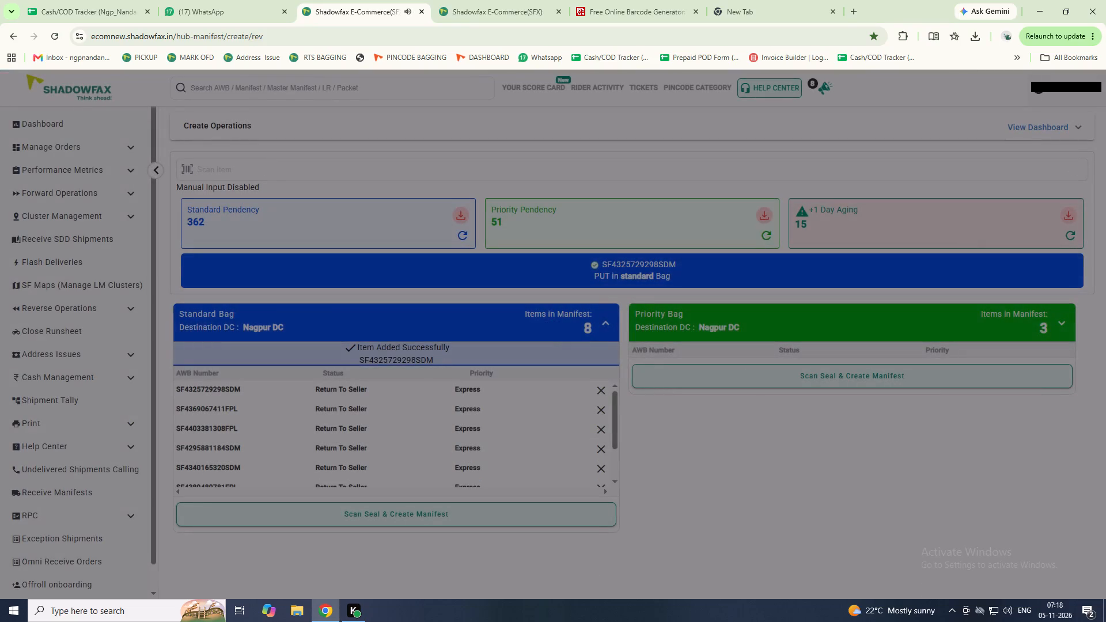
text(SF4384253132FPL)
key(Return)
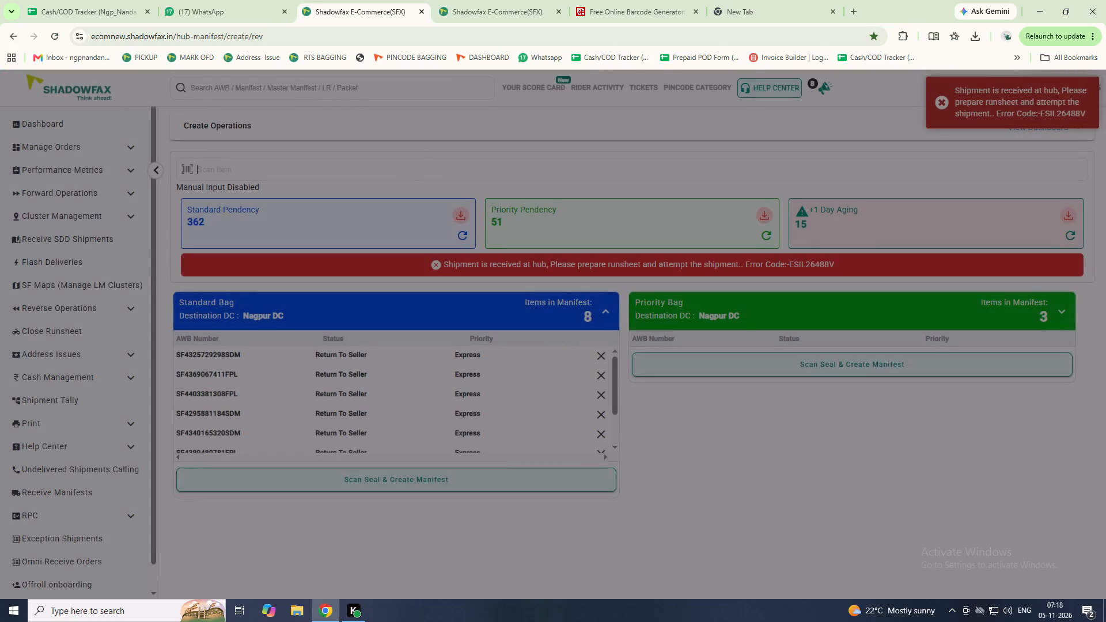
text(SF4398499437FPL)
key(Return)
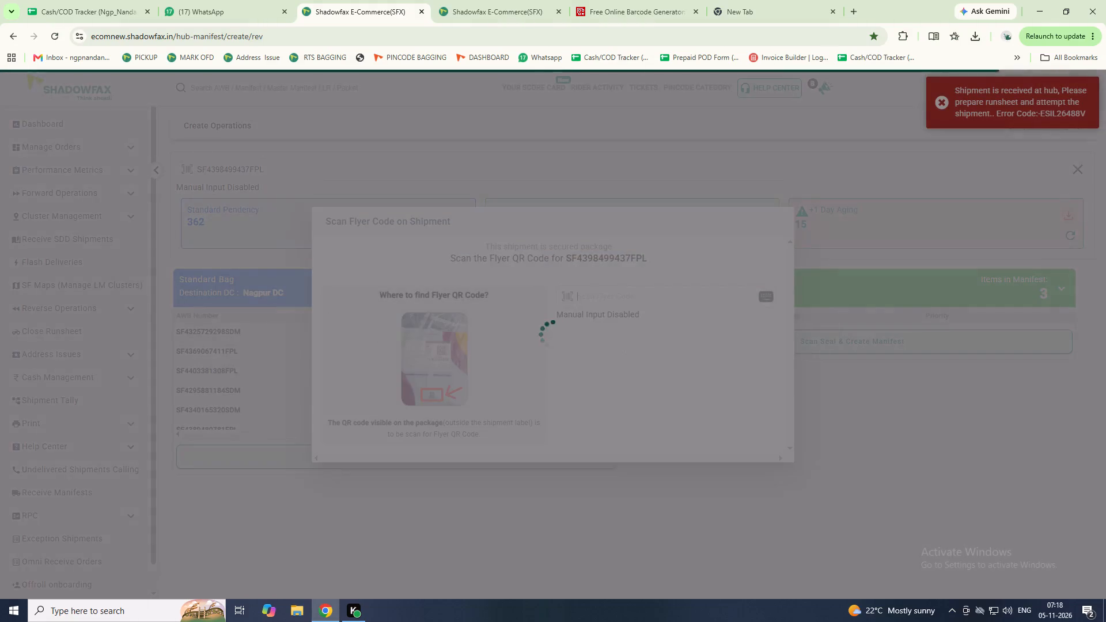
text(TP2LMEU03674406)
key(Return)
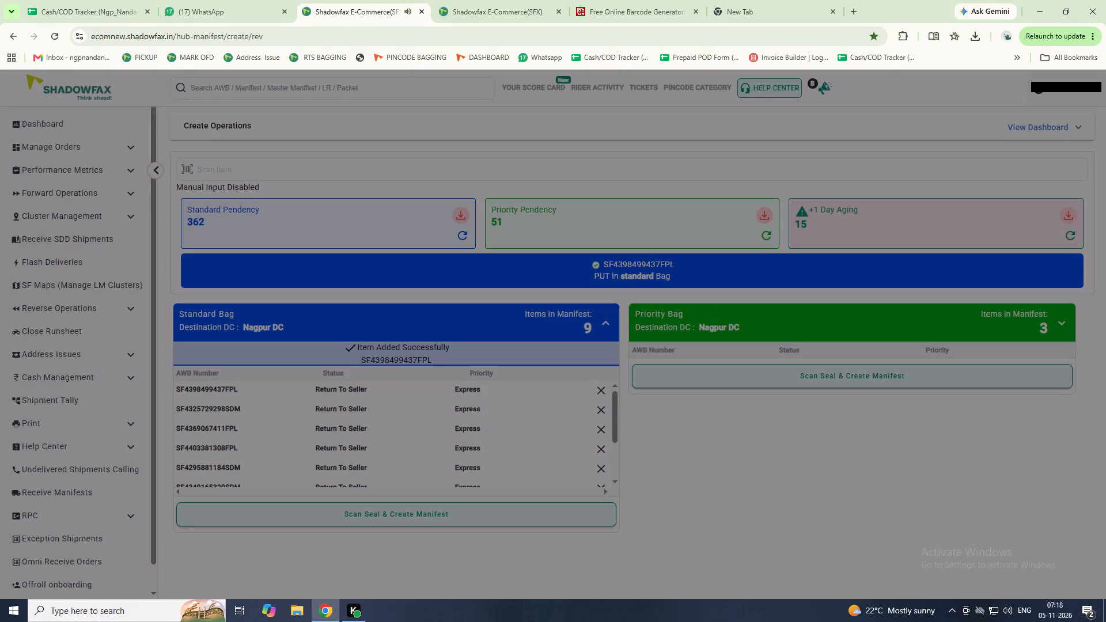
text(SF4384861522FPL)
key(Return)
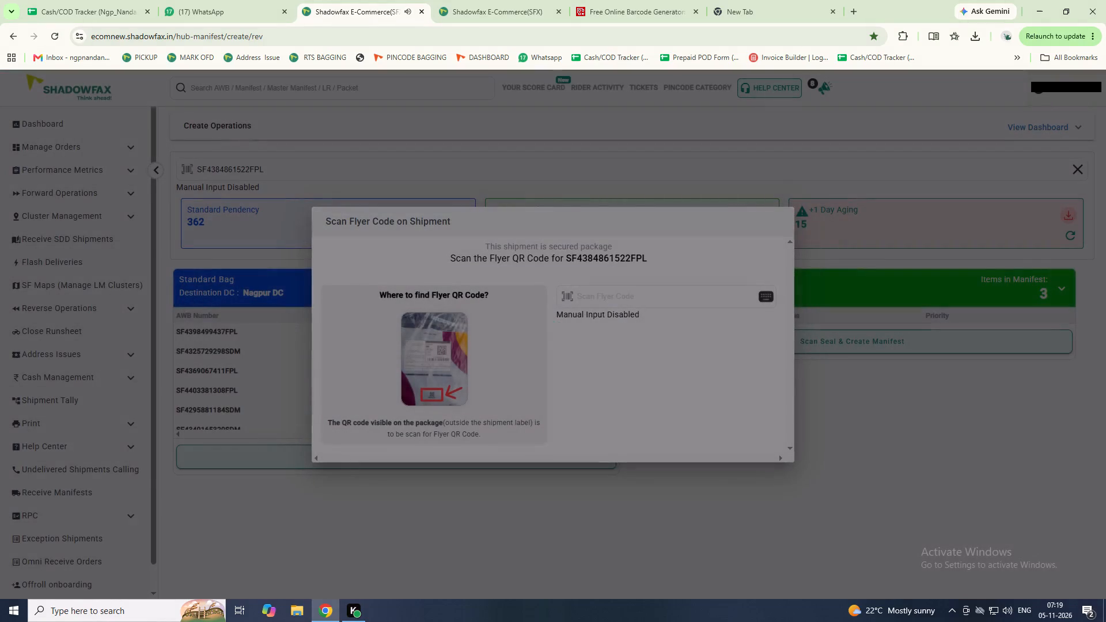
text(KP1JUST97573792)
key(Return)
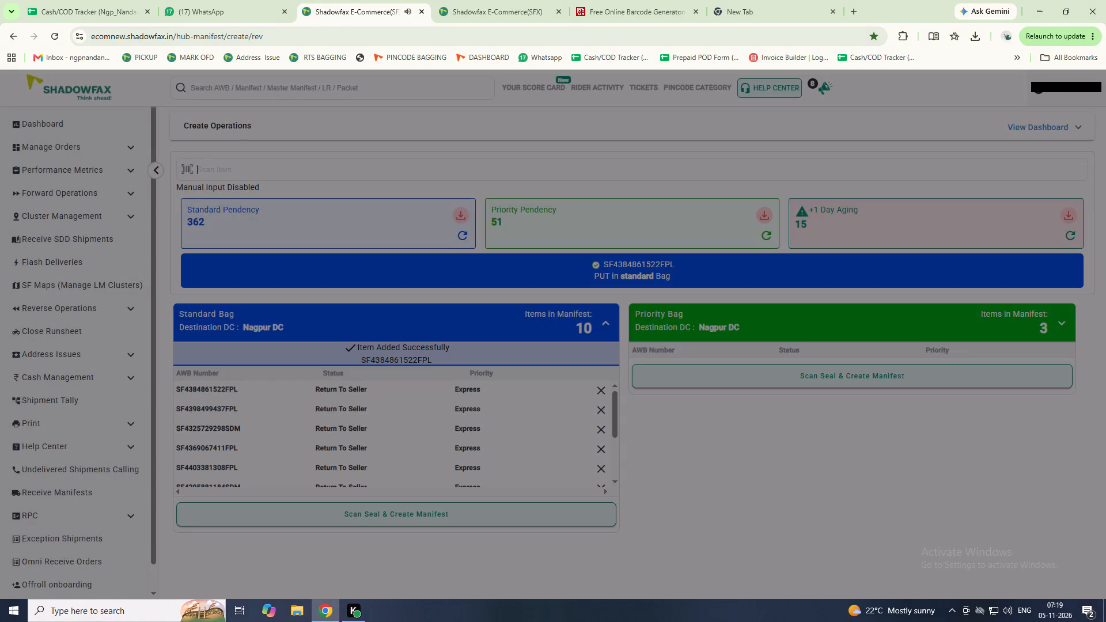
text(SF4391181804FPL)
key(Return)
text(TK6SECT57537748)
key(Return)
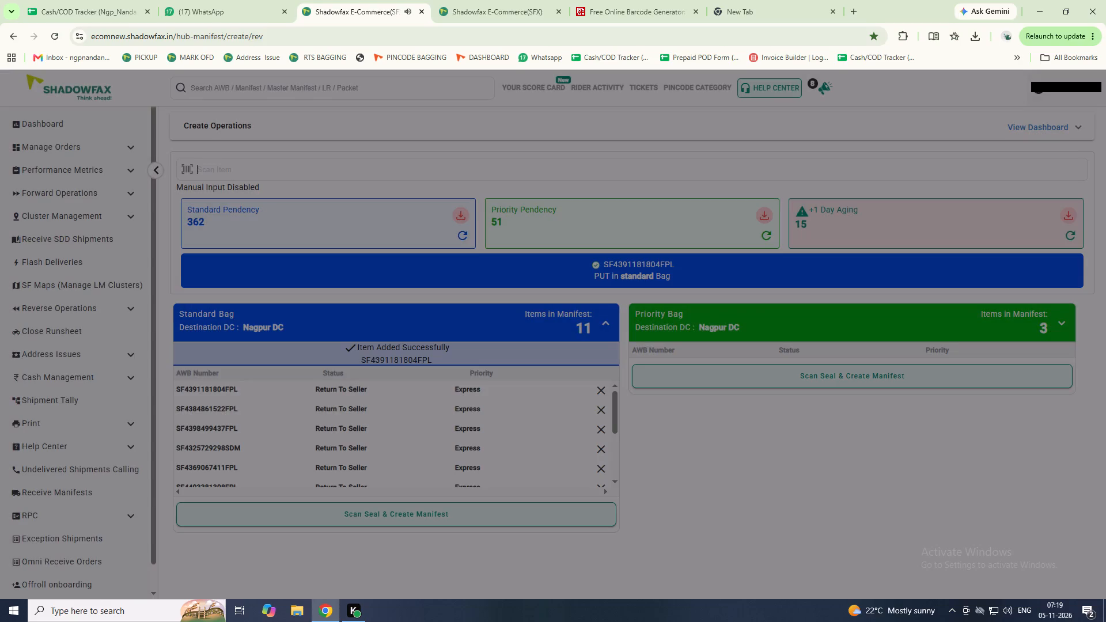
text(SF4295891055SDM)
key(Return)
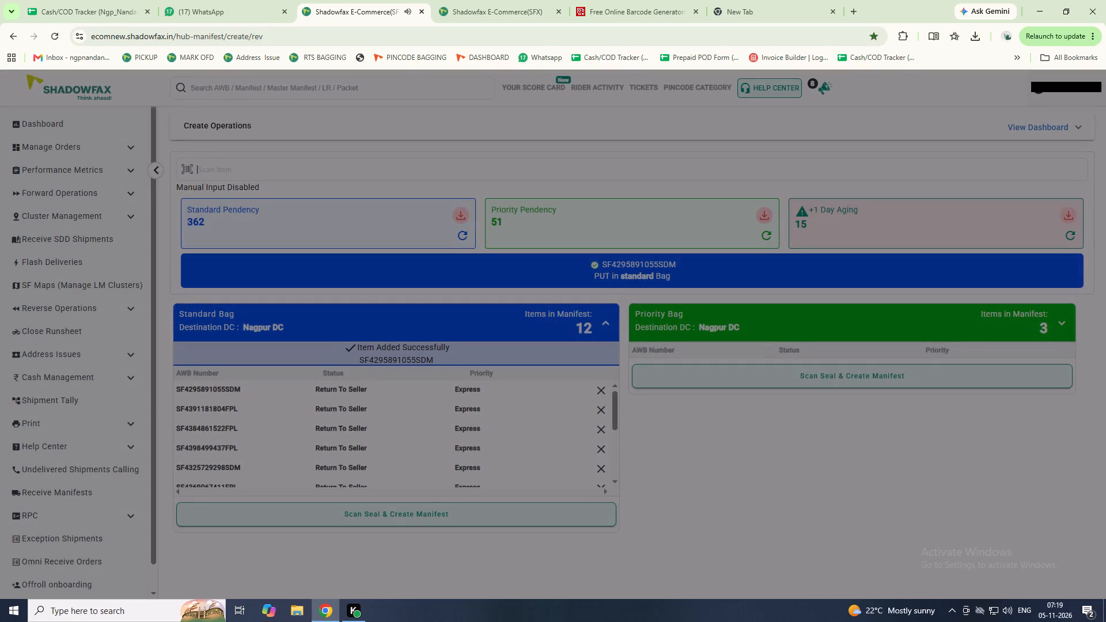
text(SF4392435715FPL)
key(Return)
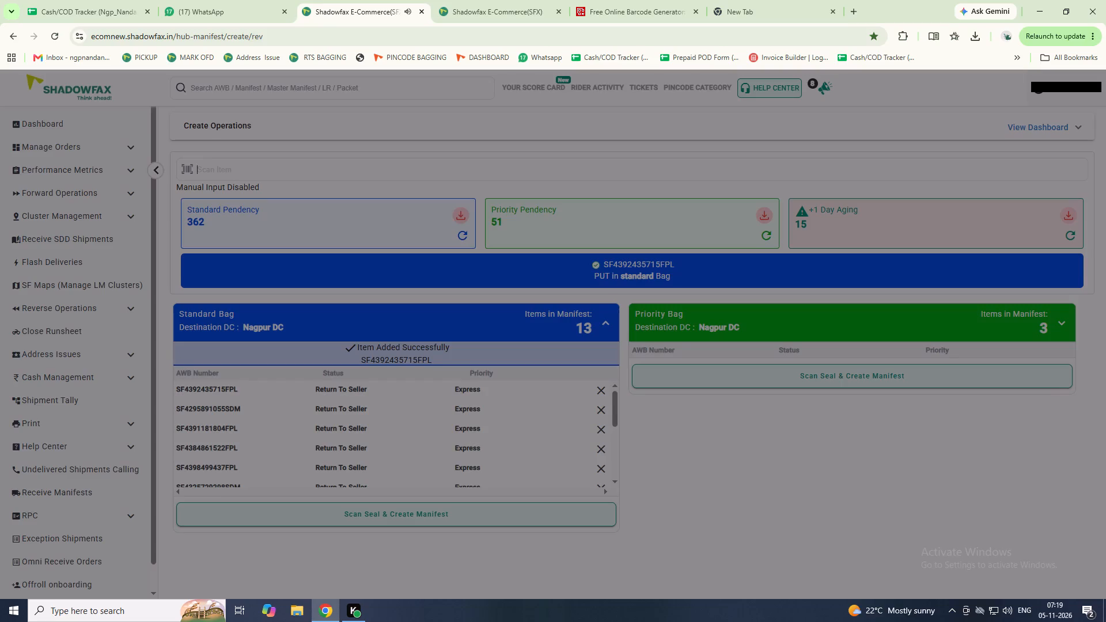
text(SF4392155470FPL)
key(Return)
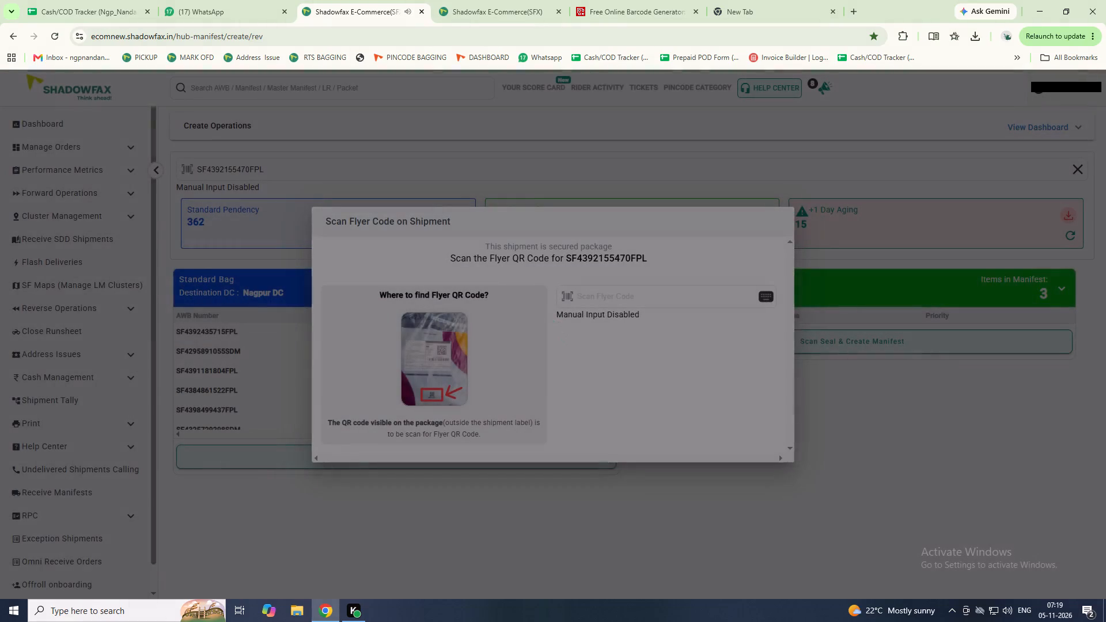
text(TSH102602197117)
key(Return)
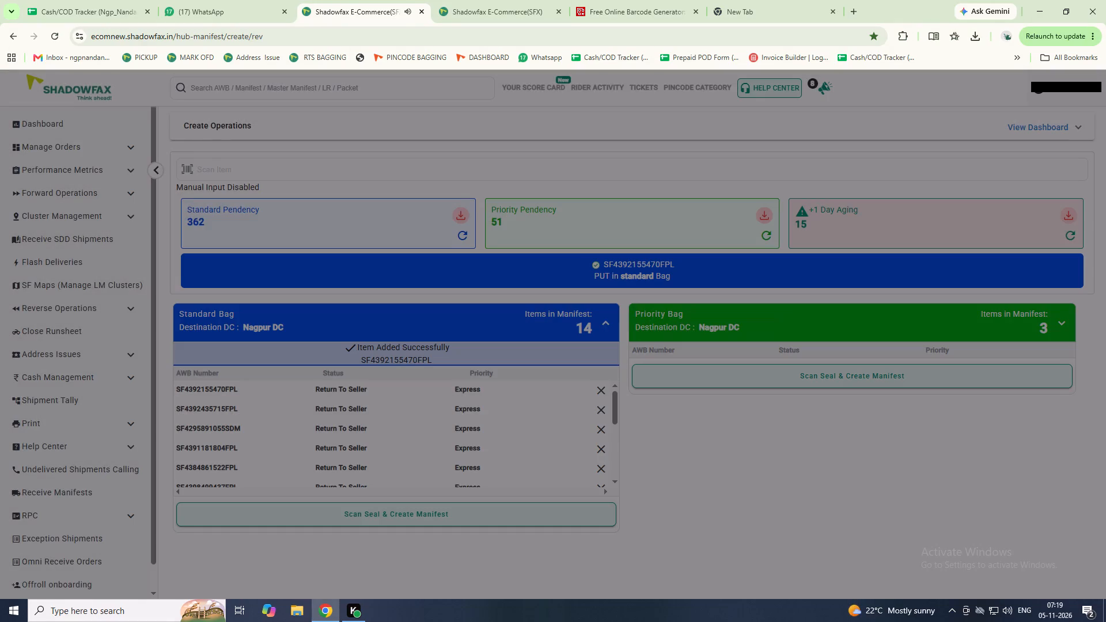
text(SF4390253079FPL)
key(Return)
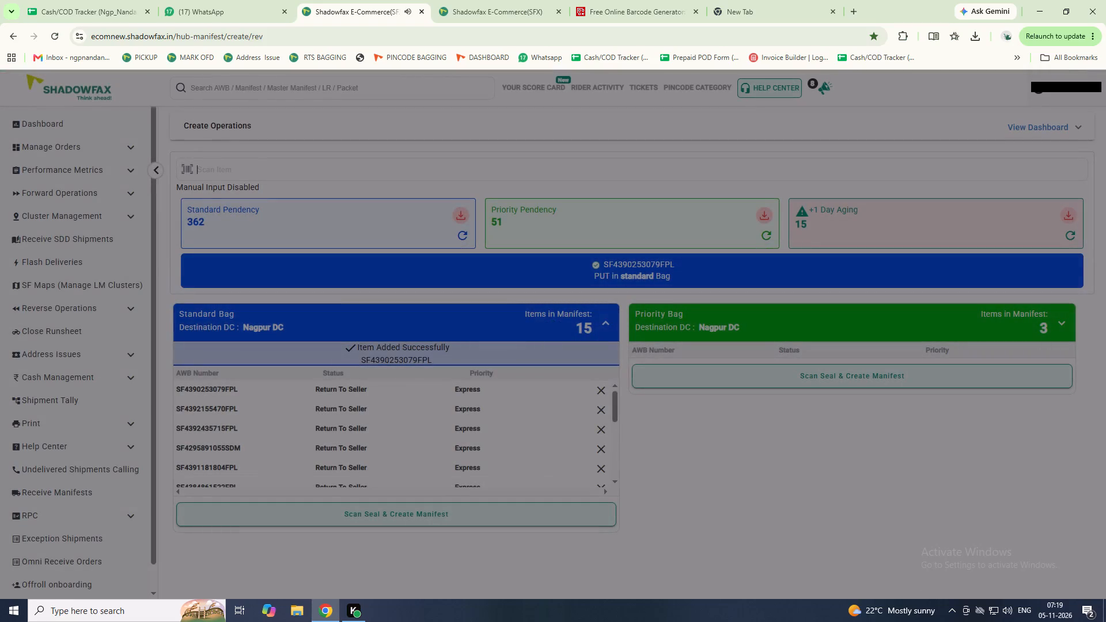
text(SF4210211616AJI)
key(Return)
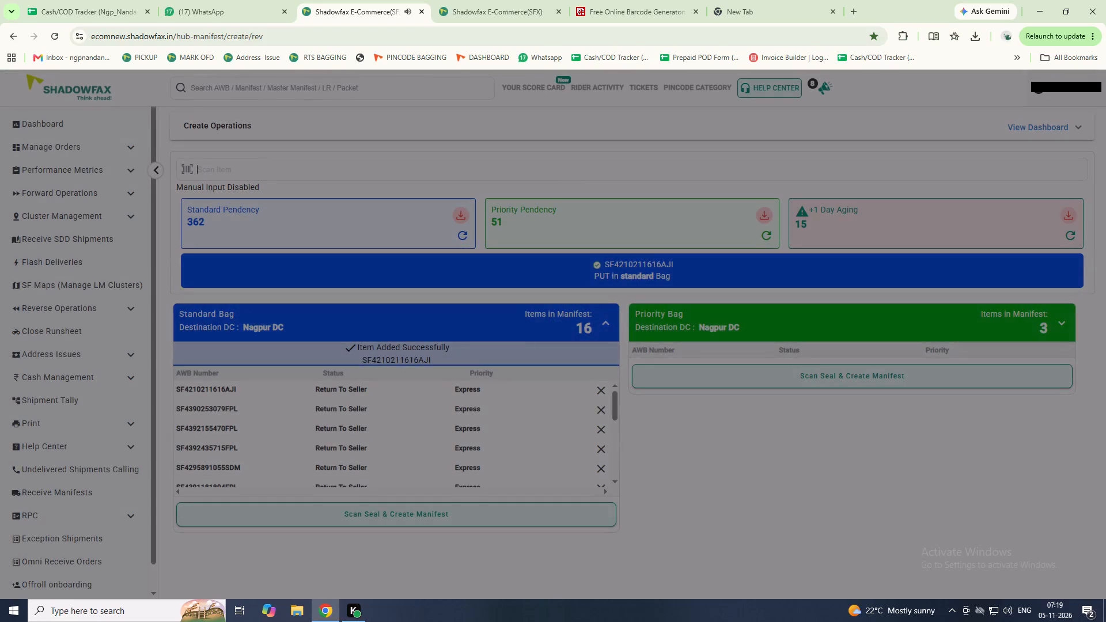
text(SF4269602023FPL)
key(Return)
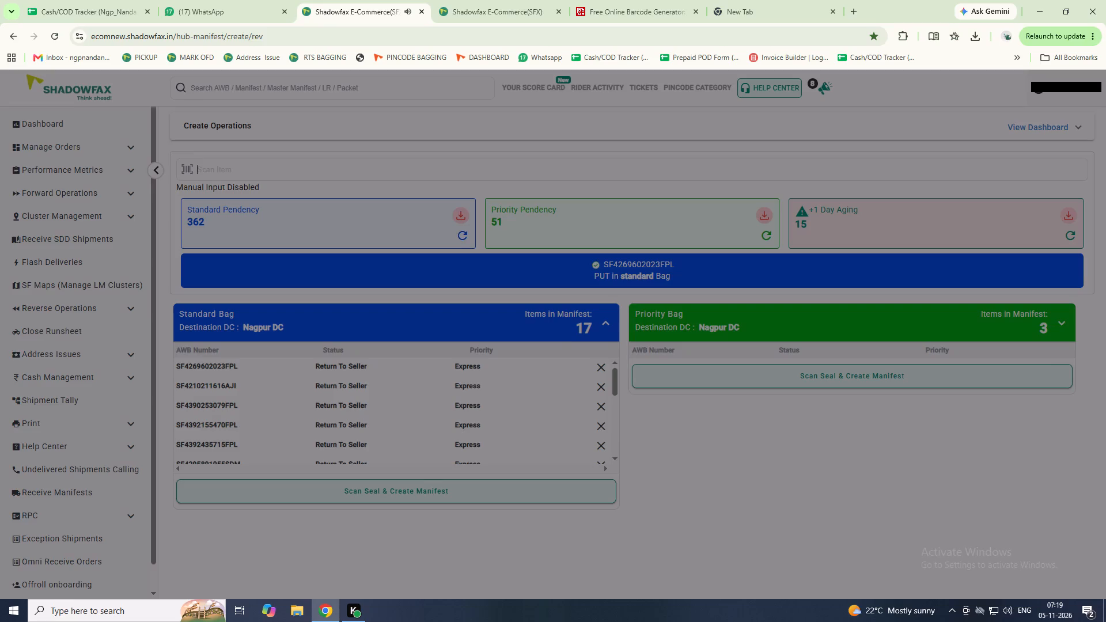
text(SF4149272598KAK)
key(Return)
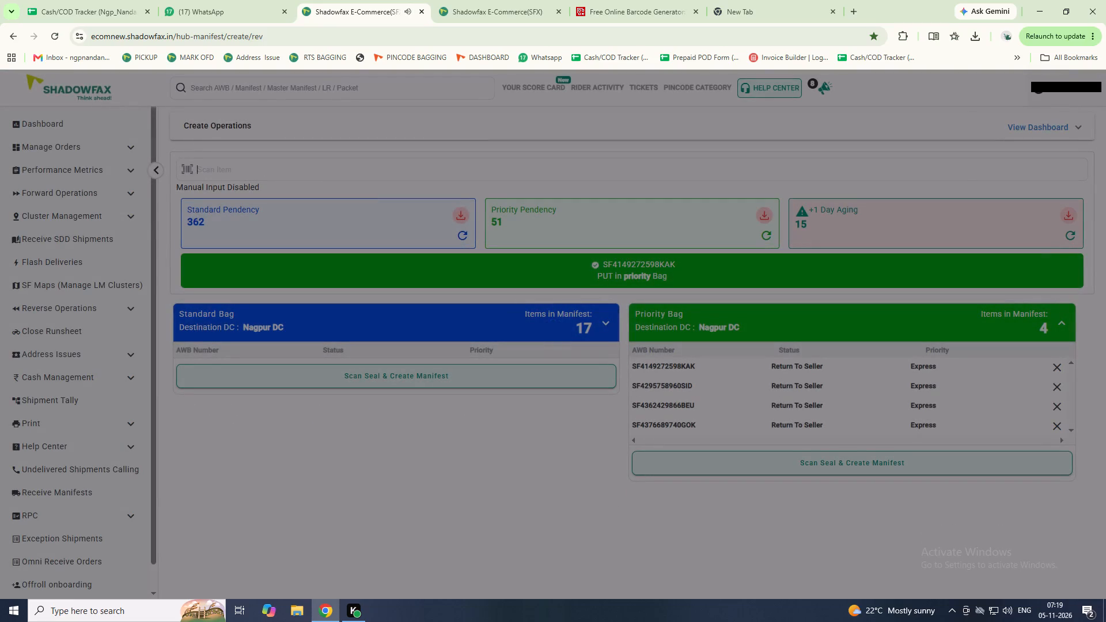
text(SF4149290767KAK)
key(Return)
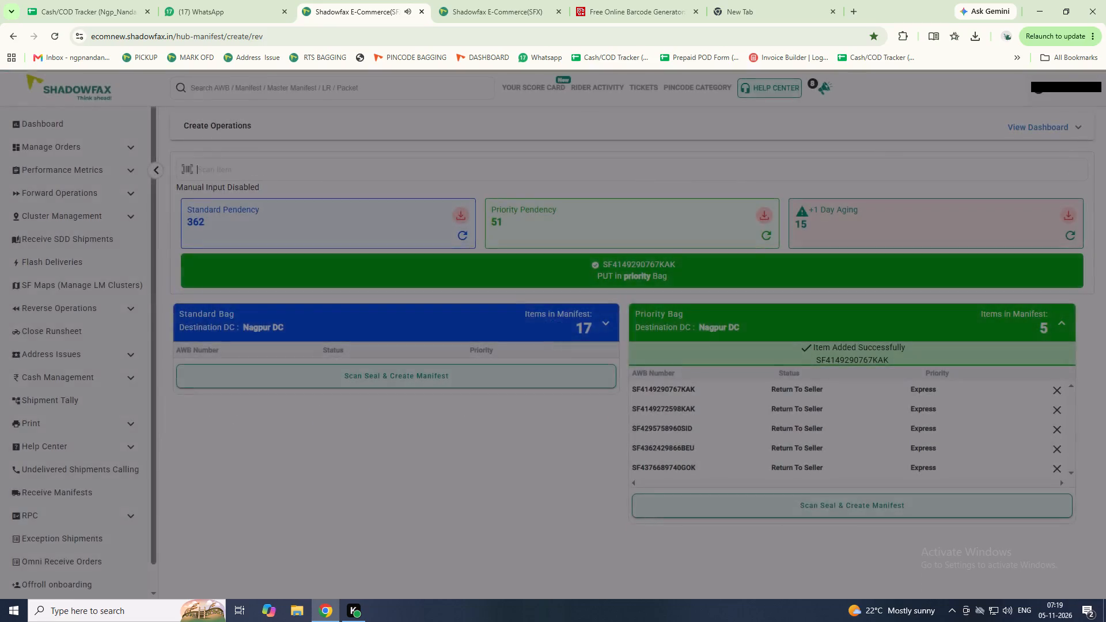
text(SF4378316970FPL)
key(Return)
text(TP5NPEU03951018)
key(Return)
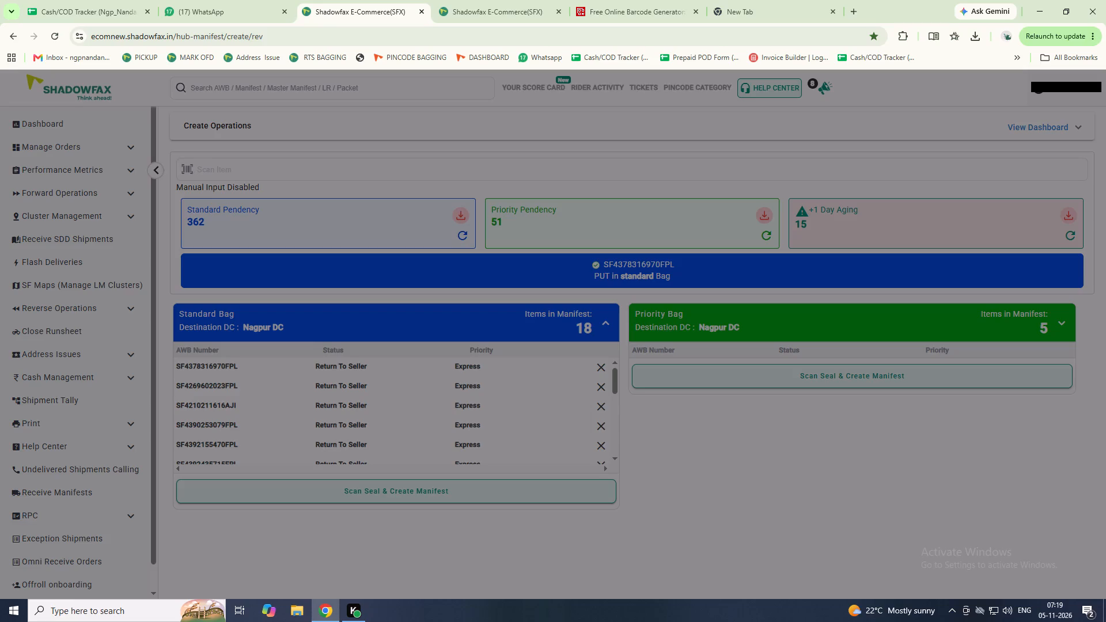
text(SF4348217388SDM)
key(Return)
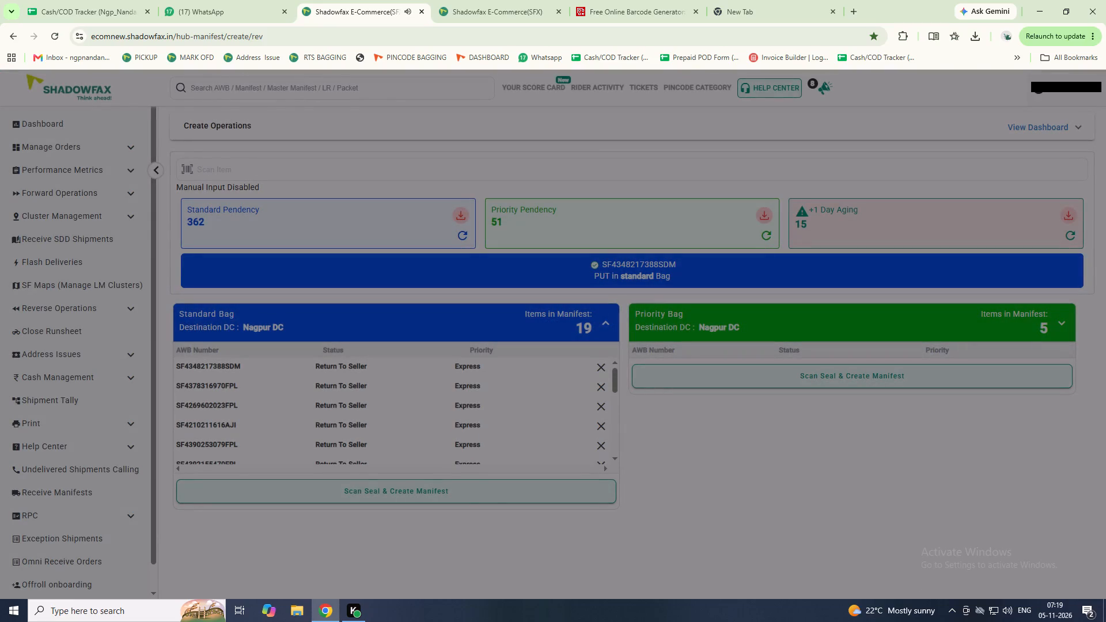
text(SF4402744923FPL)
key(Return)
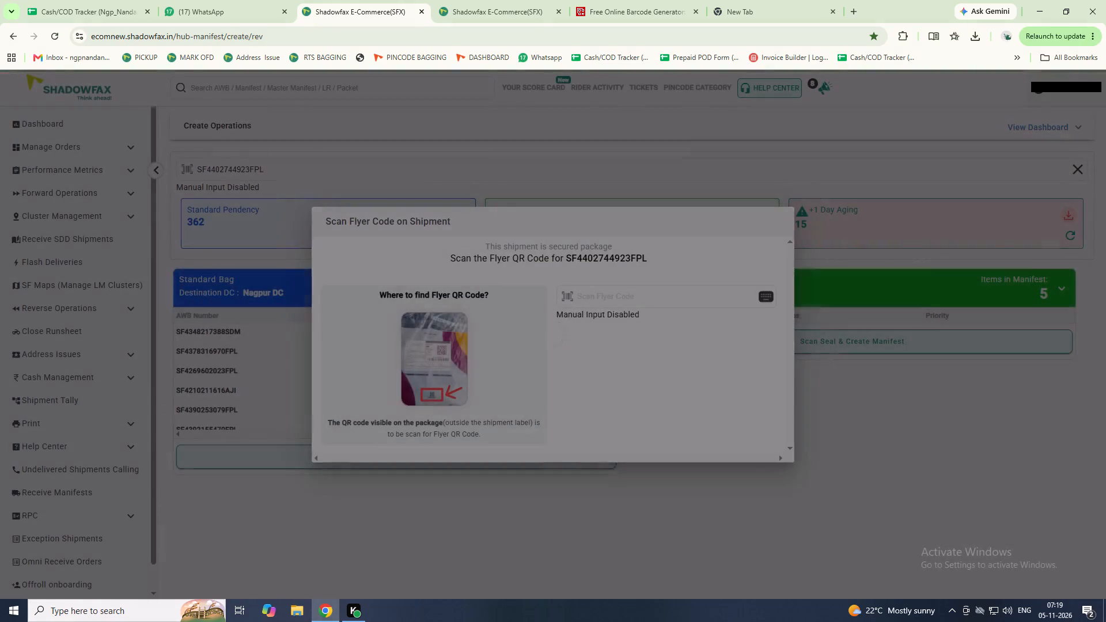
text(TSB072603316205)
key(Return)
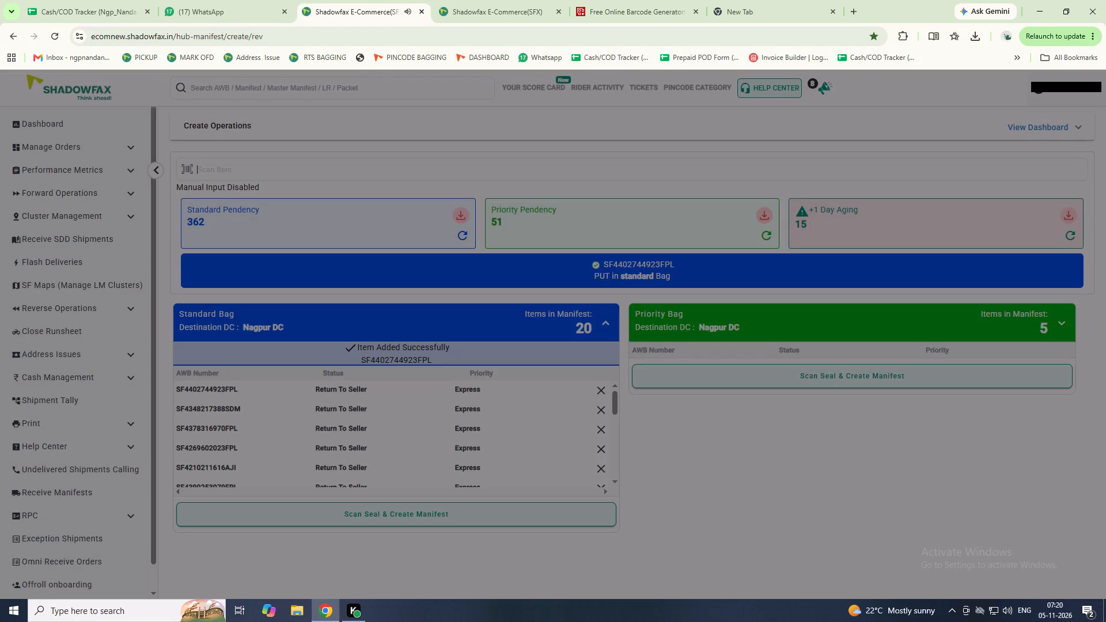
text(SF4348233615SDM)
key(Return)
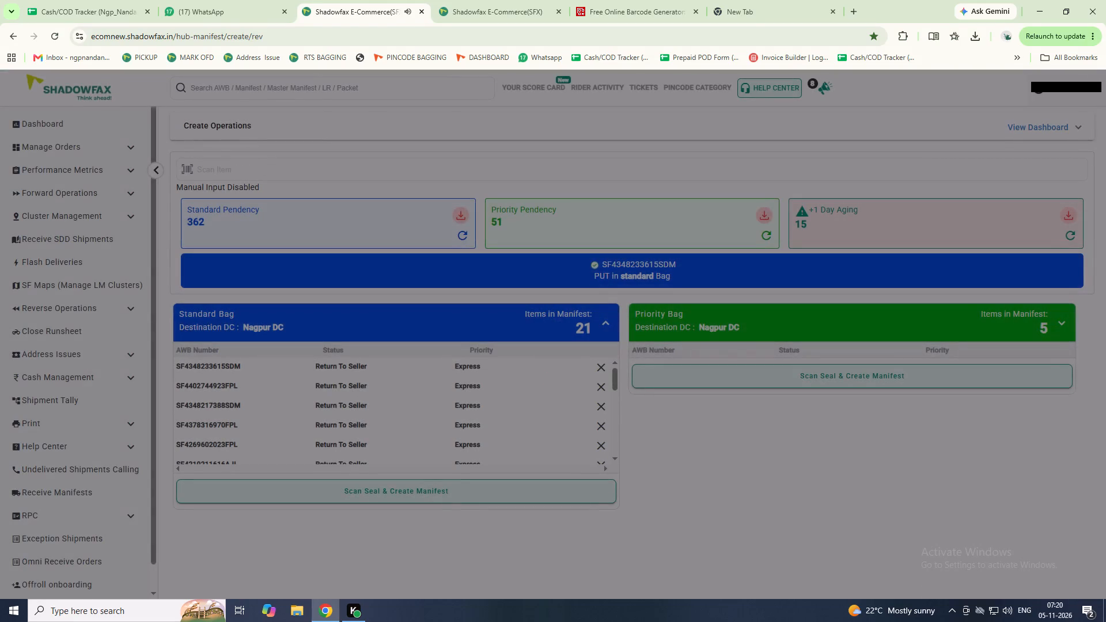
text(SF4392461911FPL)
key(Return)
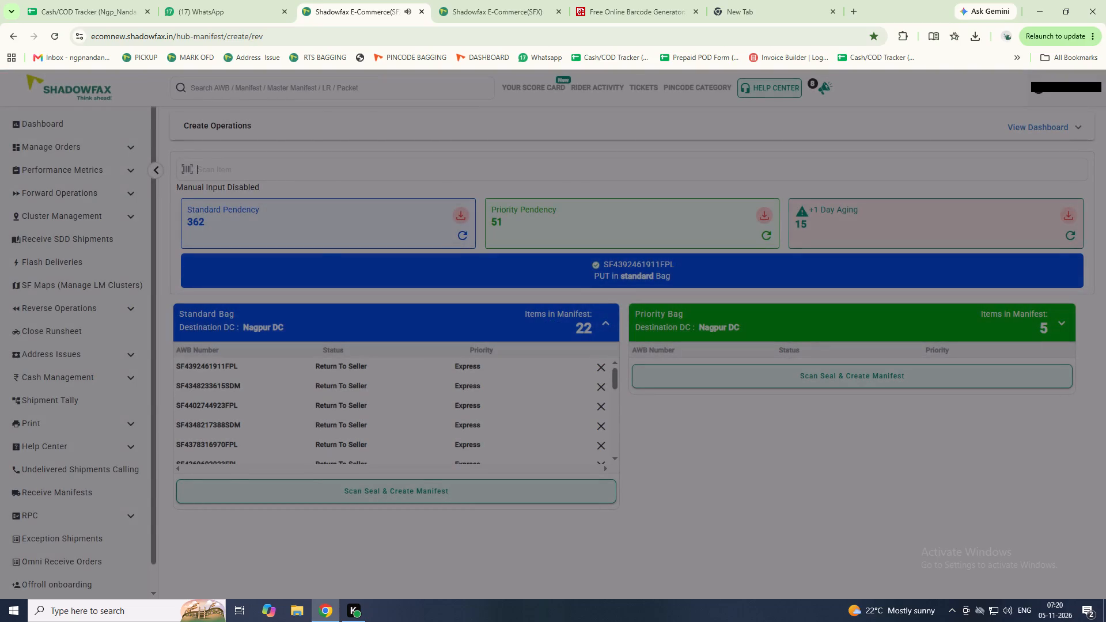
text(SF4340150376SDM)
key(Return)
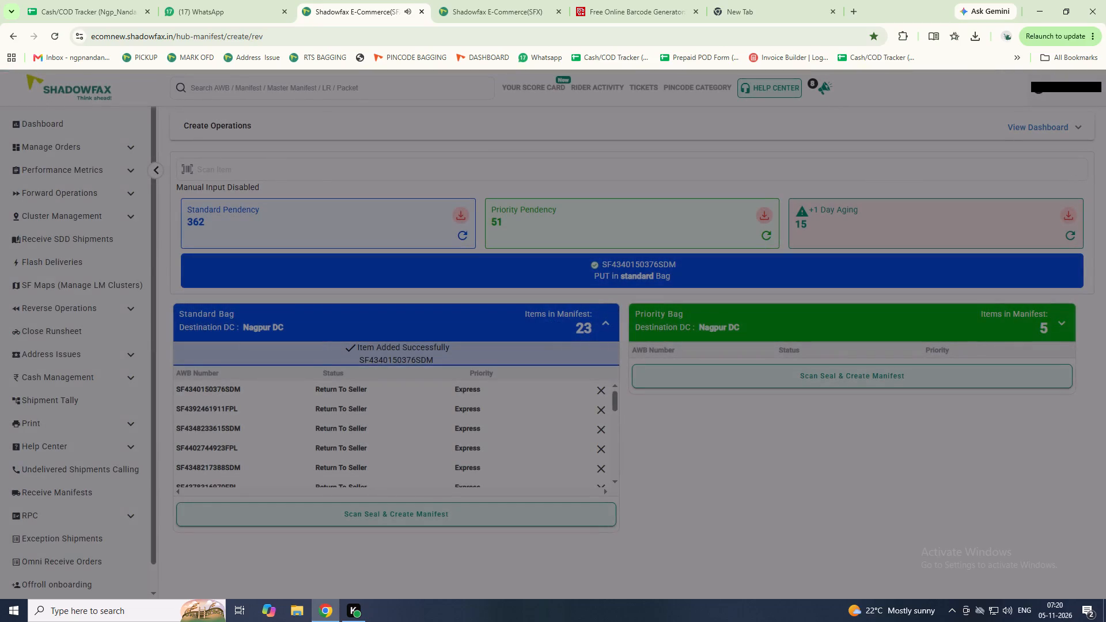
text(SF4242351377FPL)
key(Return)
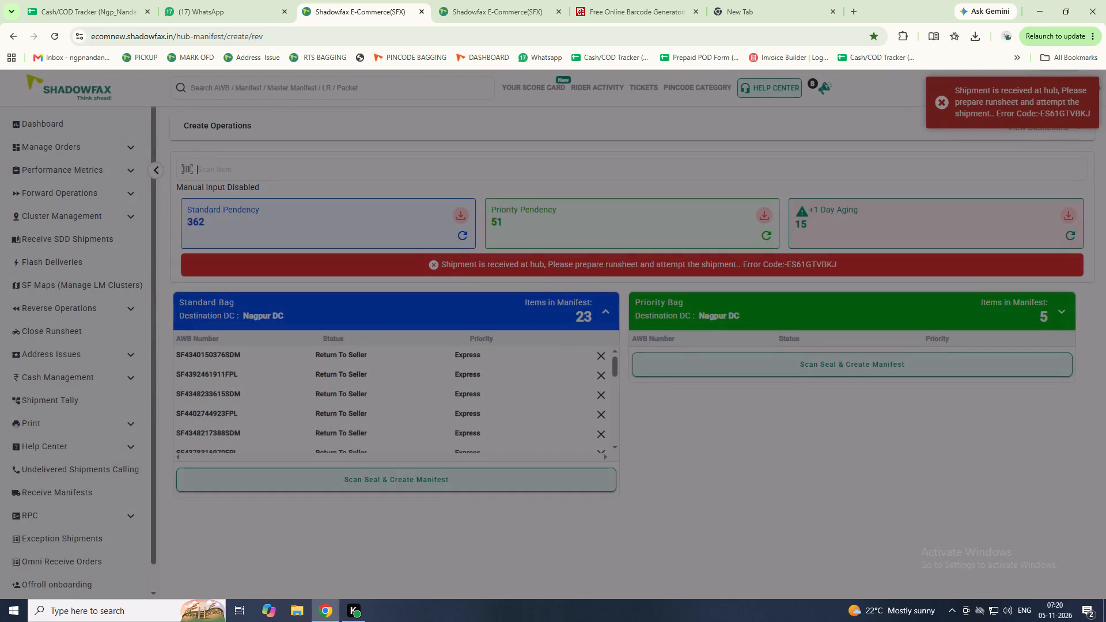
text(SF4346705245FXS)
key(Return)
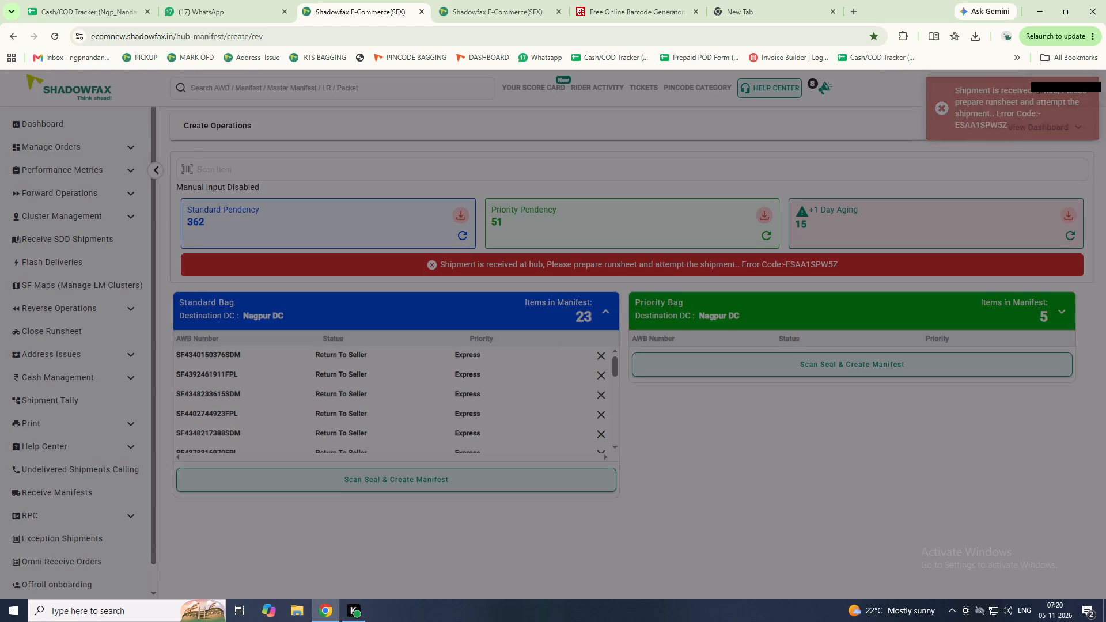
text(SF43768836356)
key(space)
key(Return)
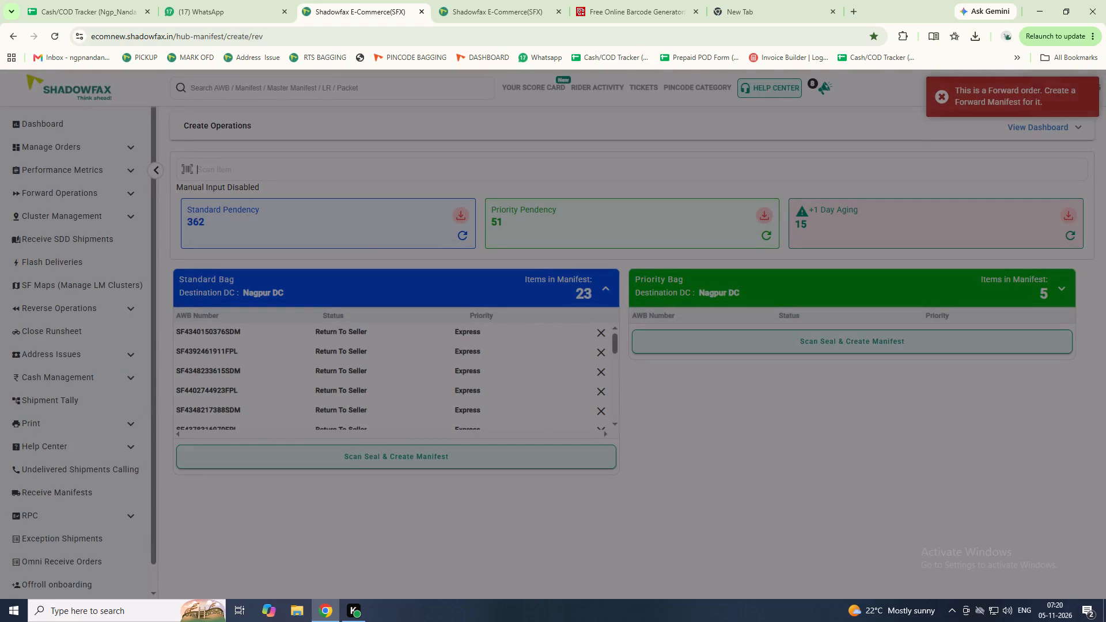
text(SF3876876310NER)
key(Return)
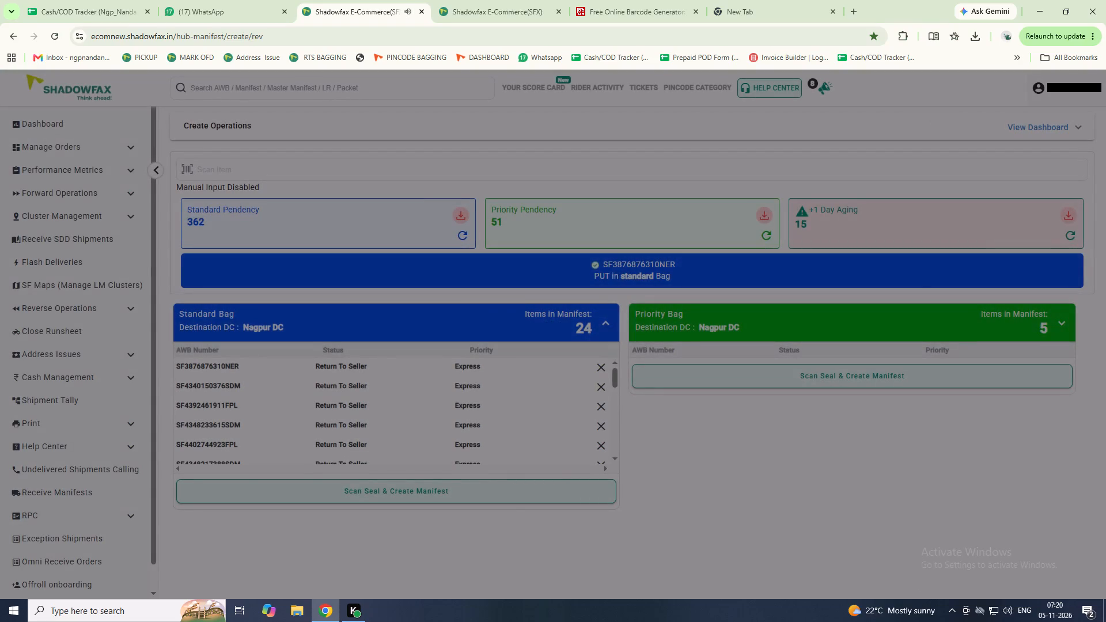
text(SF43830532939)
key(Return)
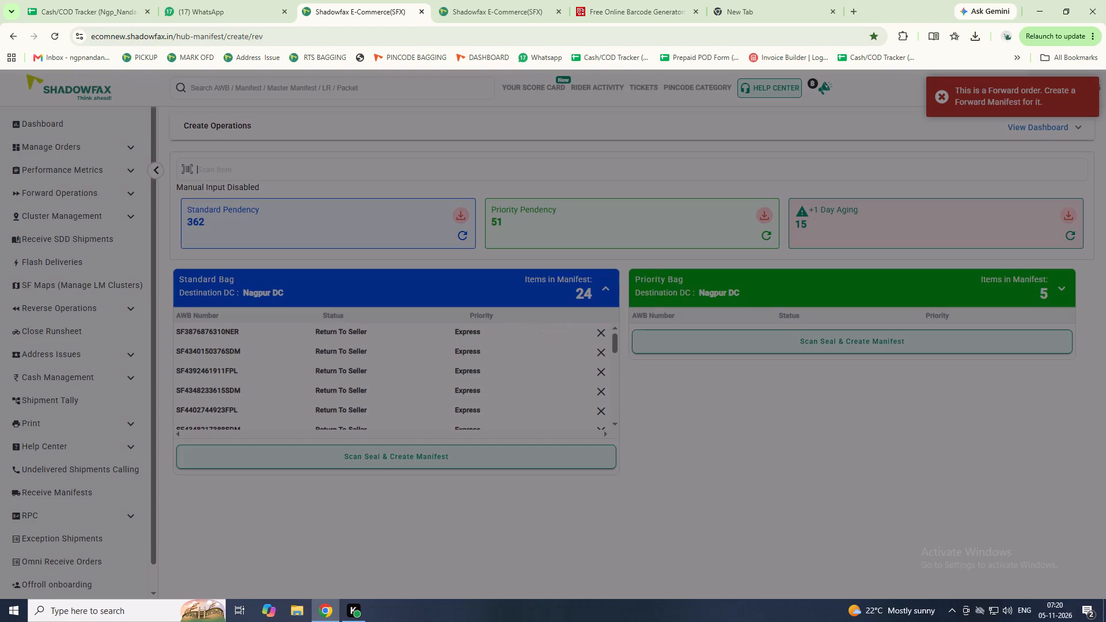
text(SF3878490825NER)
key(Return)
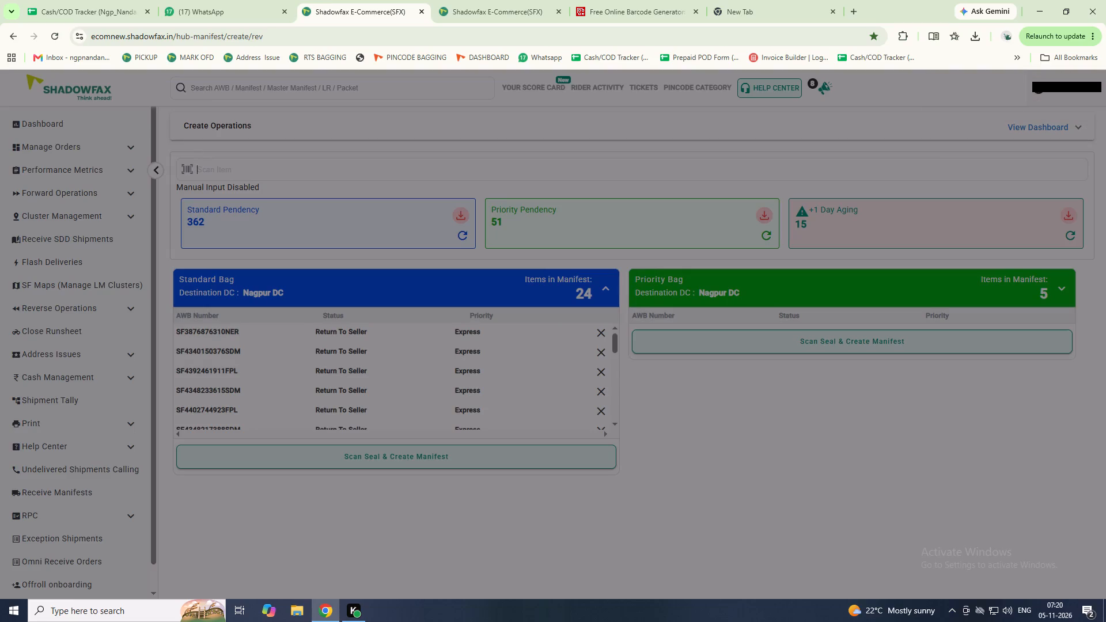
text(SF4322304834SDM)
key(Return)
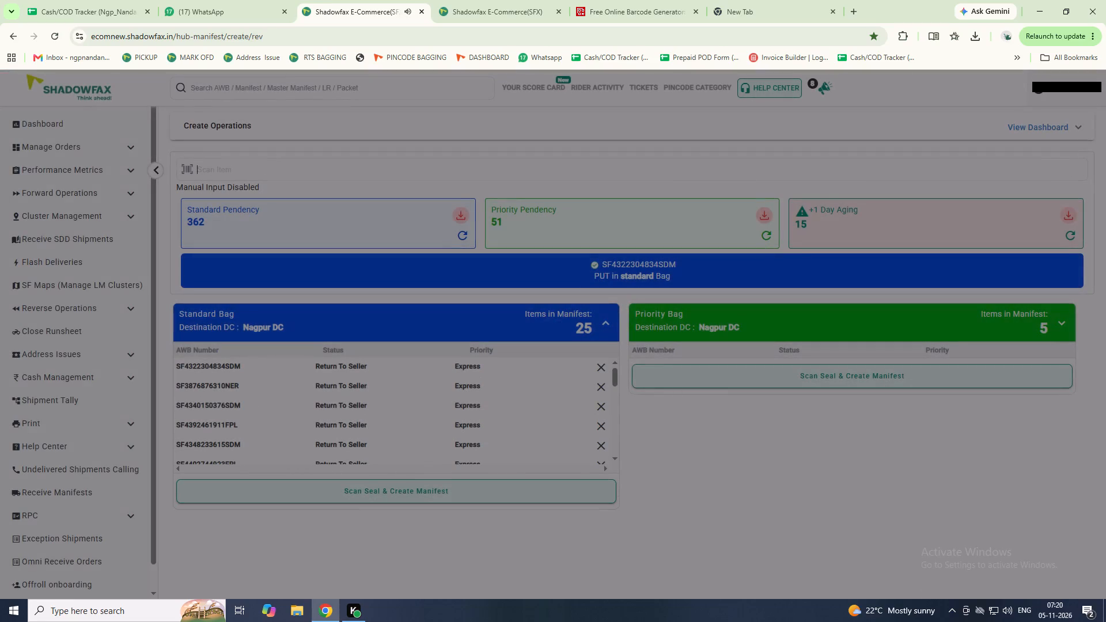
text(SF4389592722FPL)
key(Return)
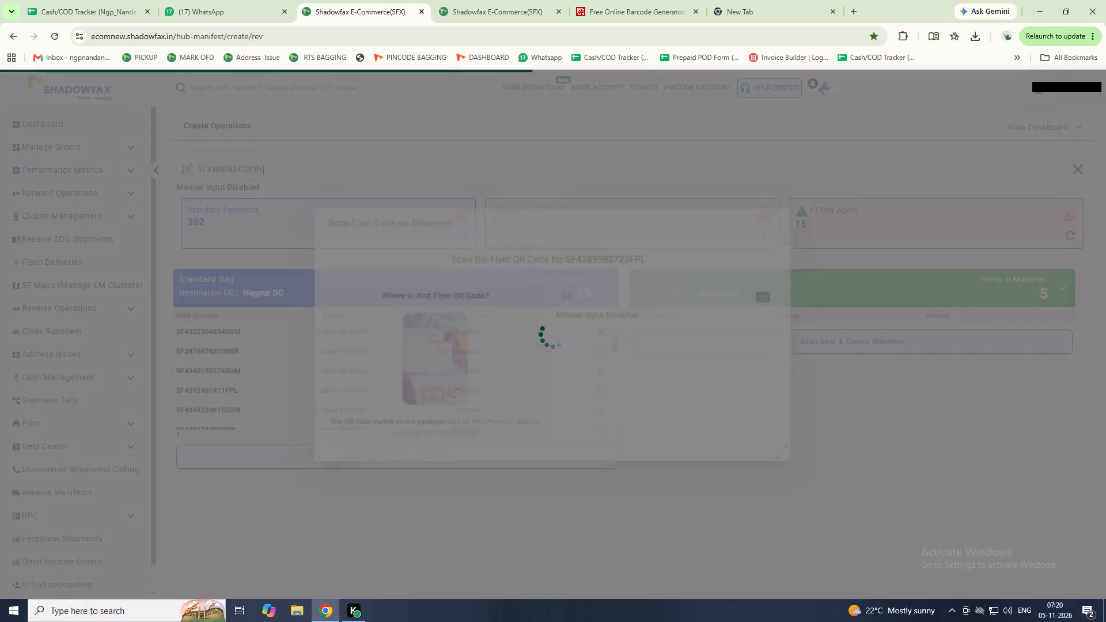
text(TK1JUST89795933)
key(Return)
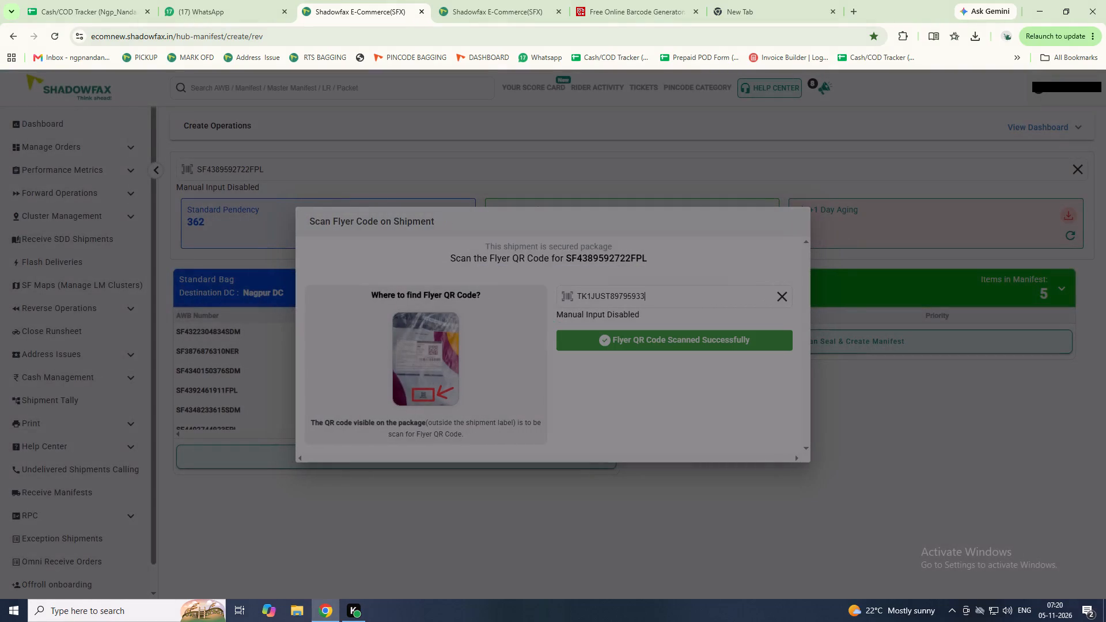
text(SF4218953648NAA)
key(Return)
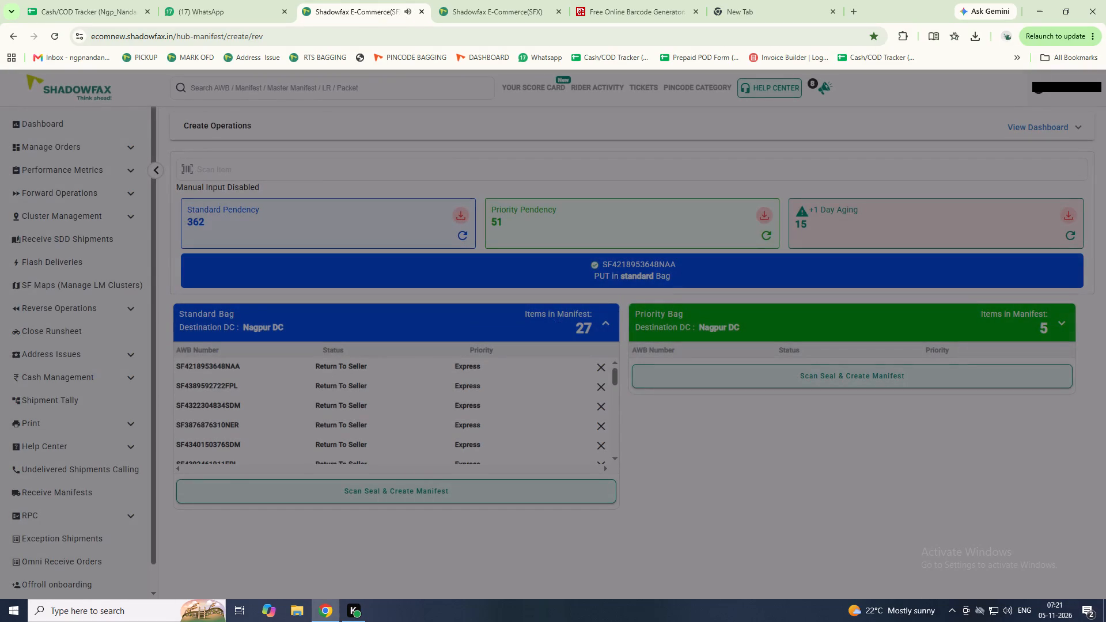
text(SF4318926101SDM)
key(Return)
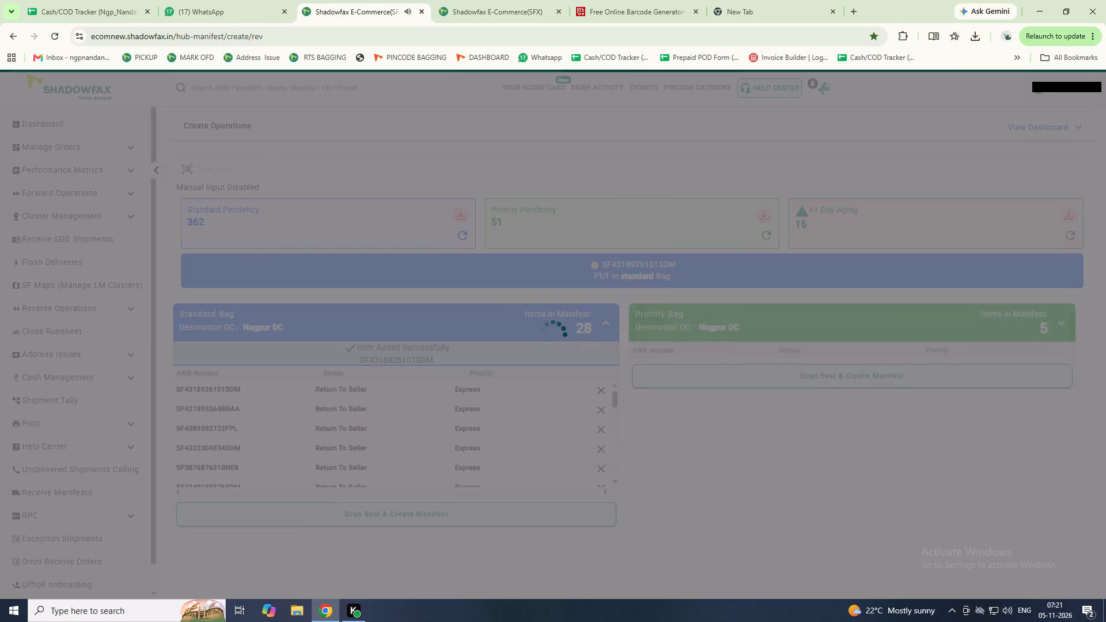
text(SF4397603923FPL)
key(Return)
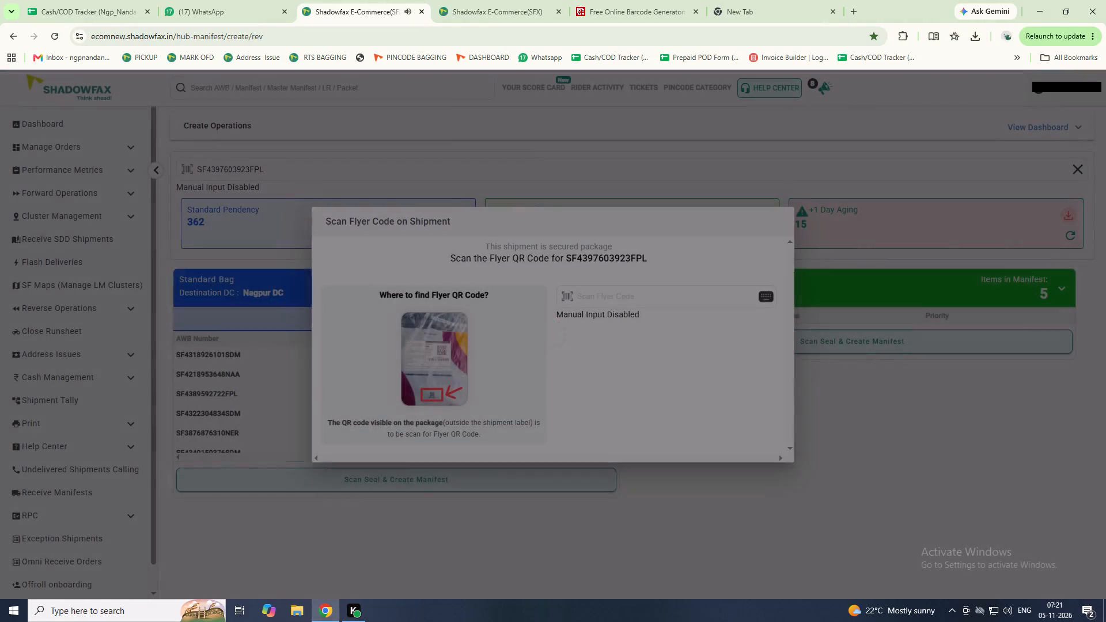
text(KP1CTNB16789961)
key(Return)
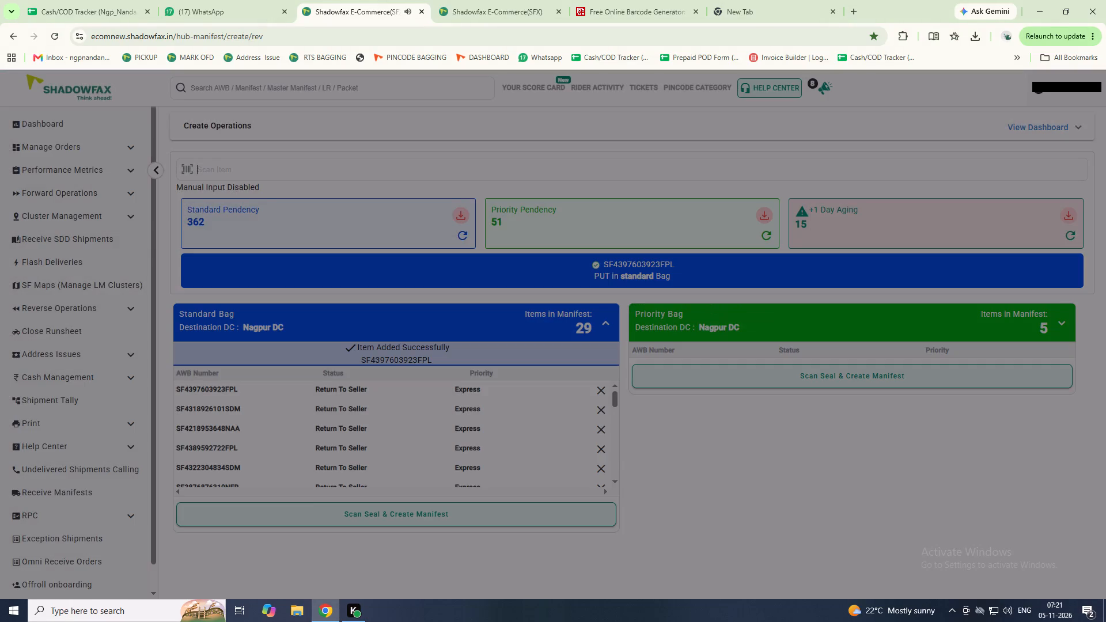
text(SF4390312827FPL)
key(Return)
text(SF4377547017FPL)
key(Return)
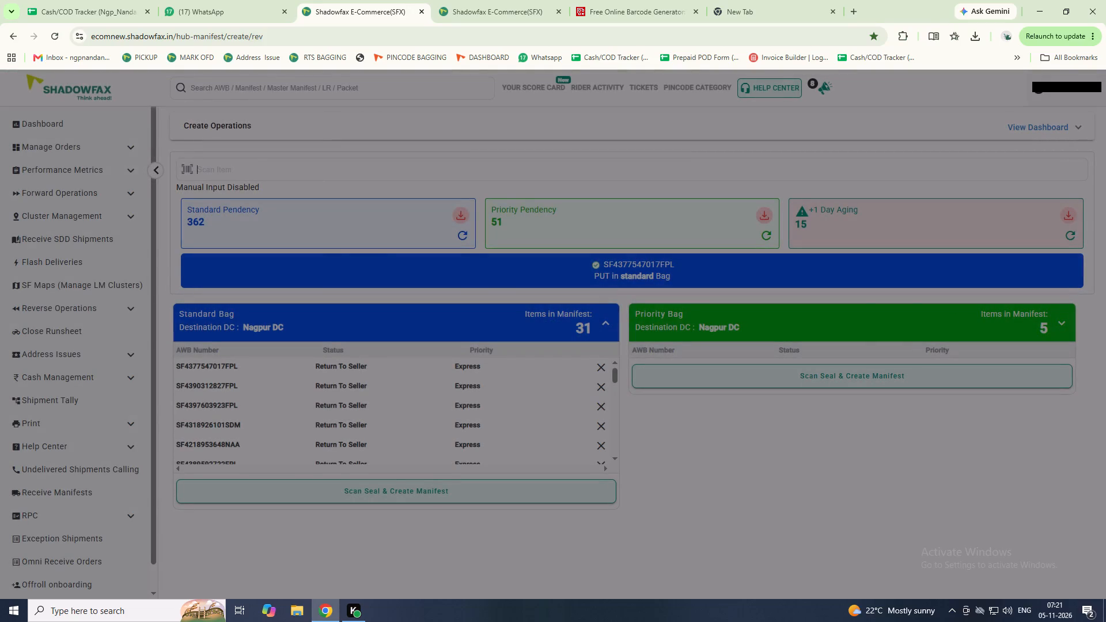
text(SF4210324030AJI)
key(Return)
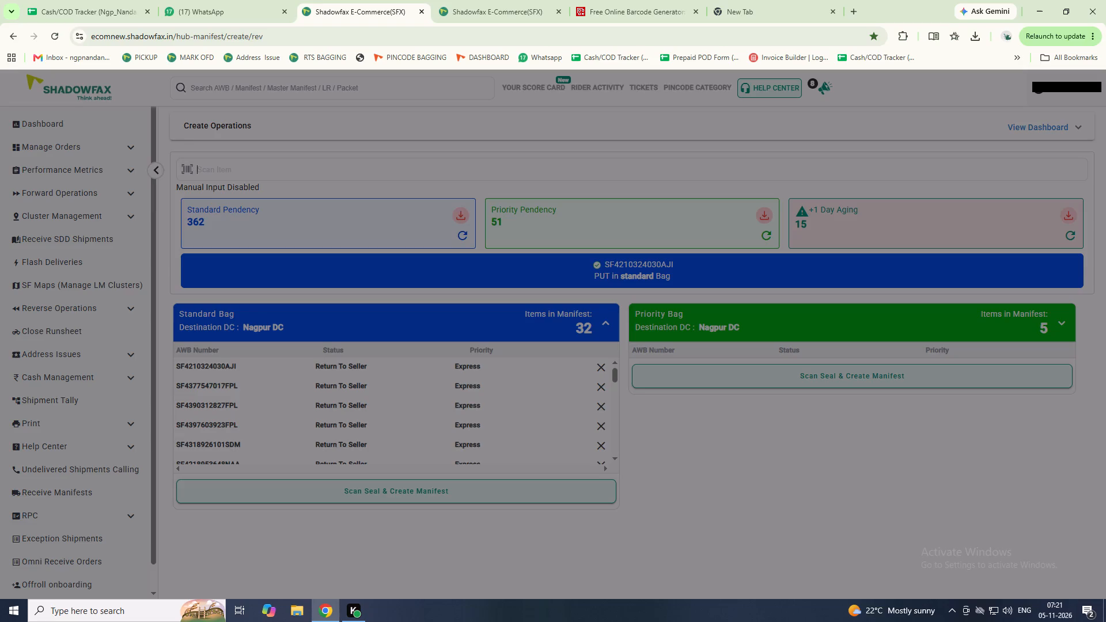
Create the manifest for the Nagpur DC standard bag with blue seal HDRR102328681.
click(346, 492)
click(468, 370)
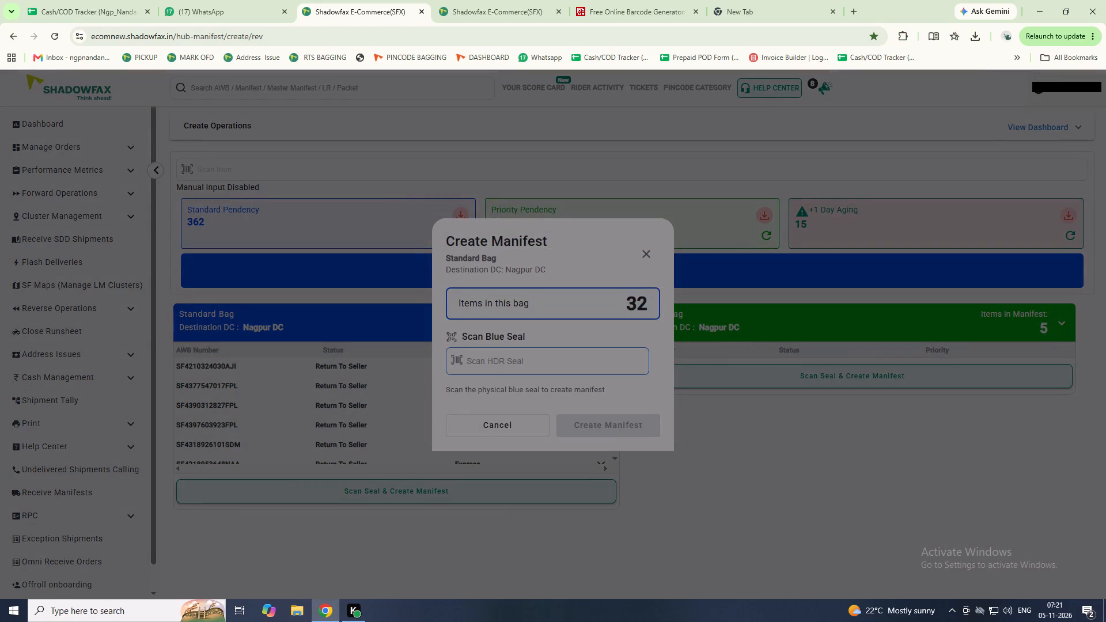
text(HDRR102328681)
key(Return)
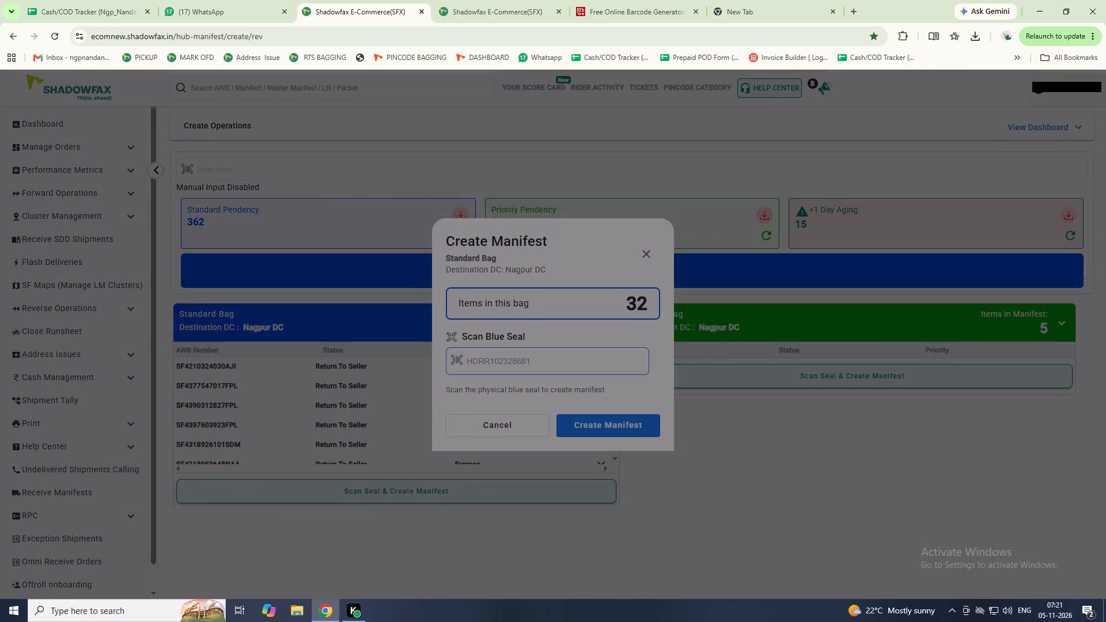
click(584, 425)
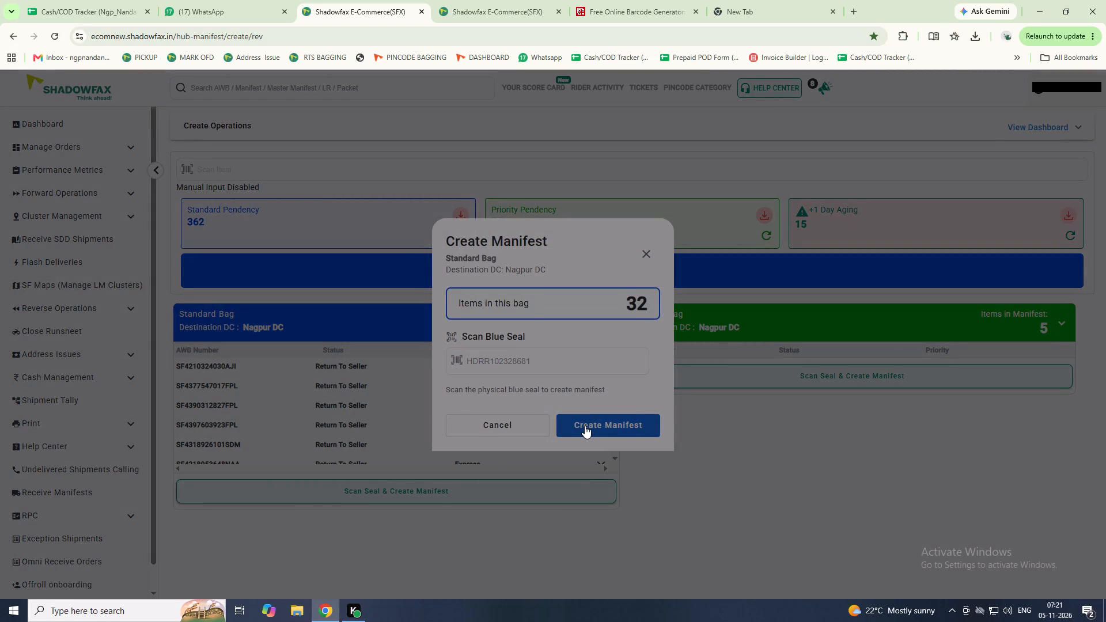
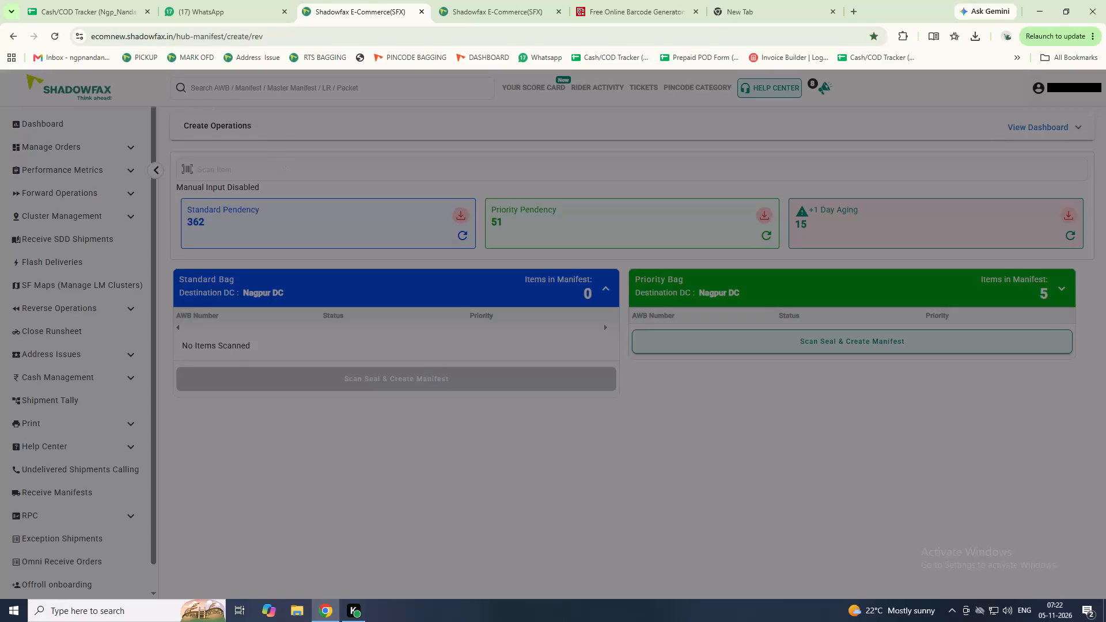
click(283, 168)
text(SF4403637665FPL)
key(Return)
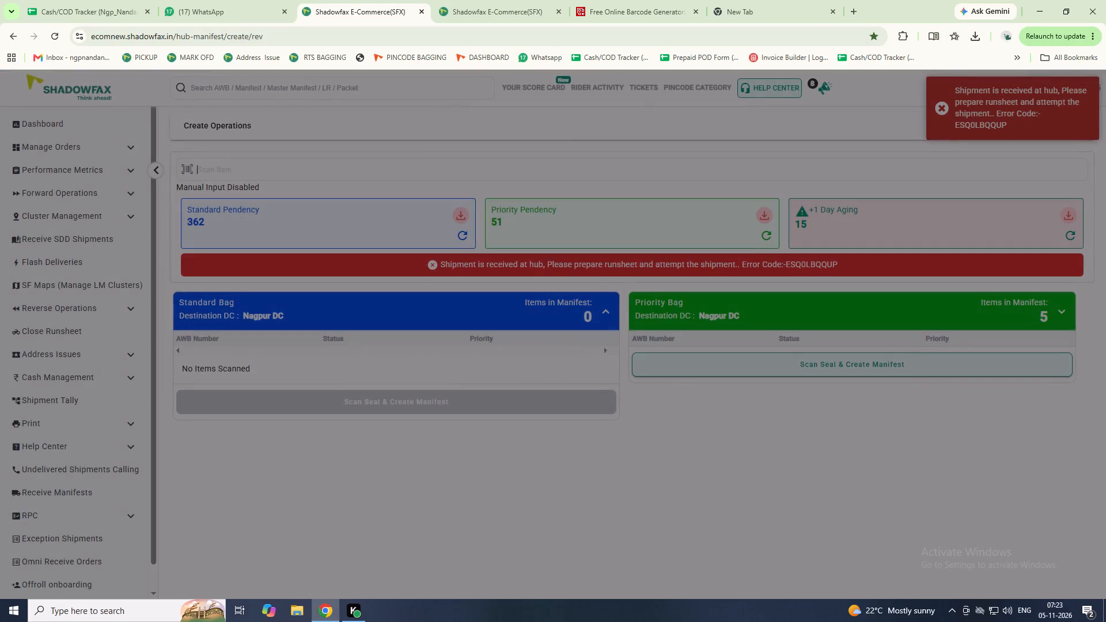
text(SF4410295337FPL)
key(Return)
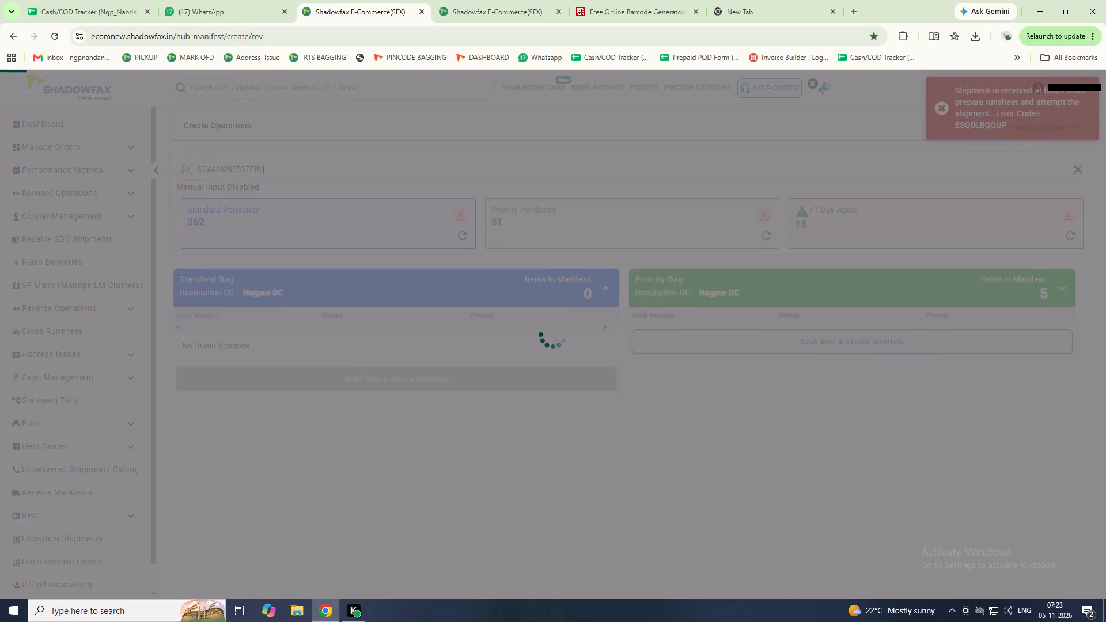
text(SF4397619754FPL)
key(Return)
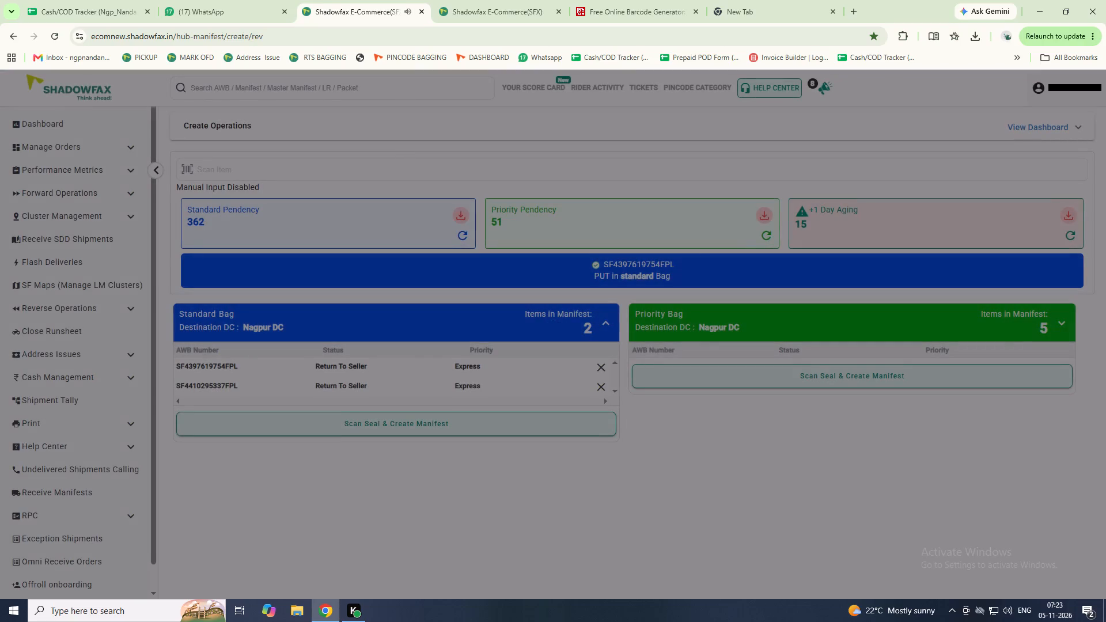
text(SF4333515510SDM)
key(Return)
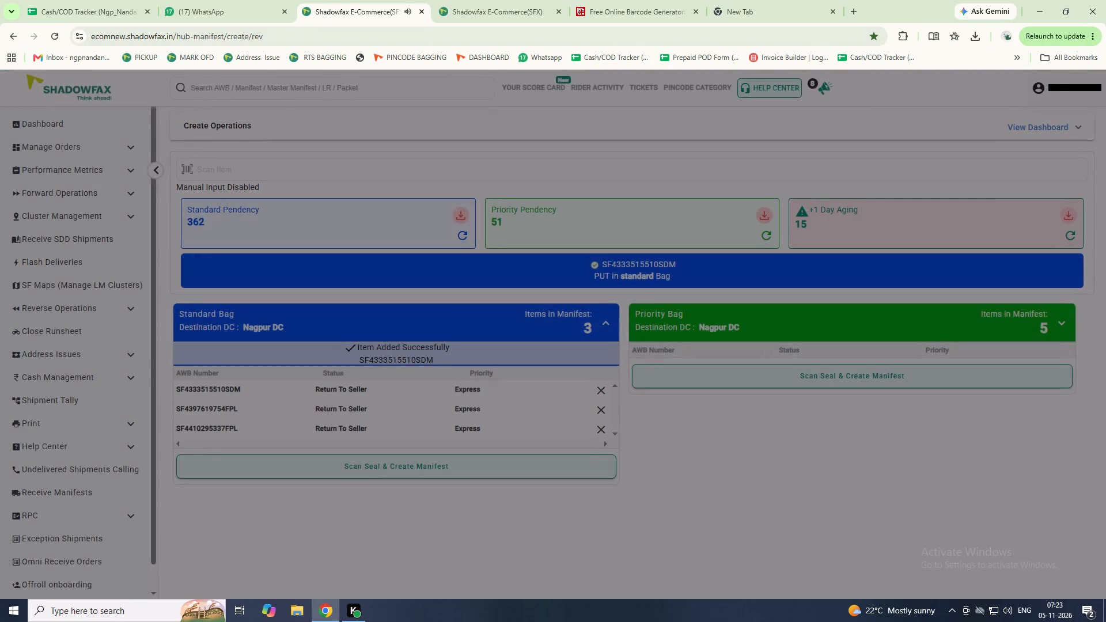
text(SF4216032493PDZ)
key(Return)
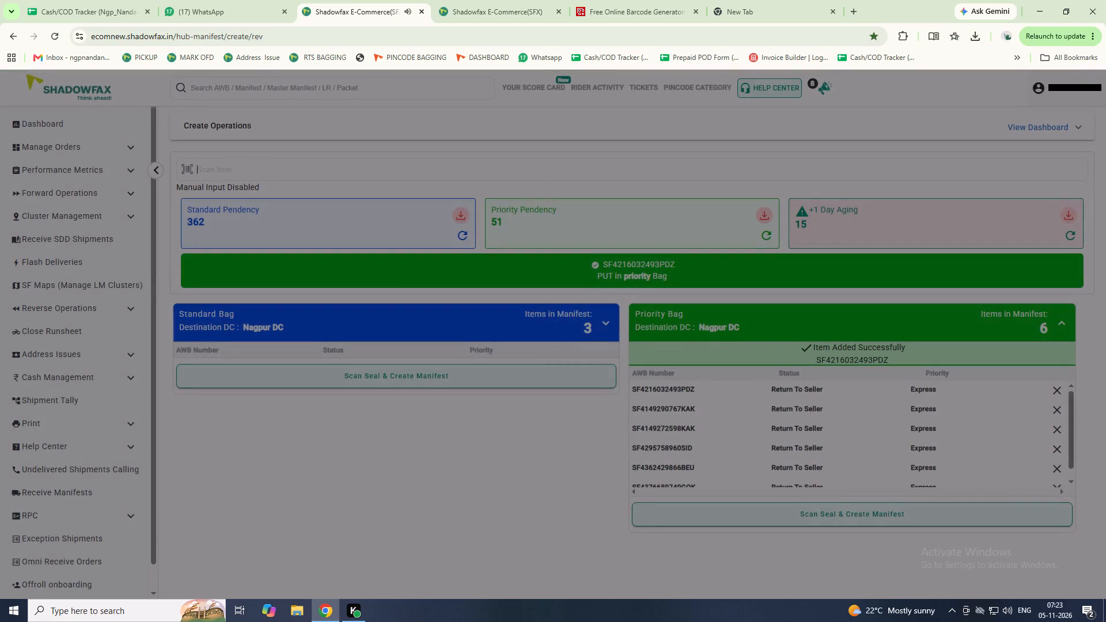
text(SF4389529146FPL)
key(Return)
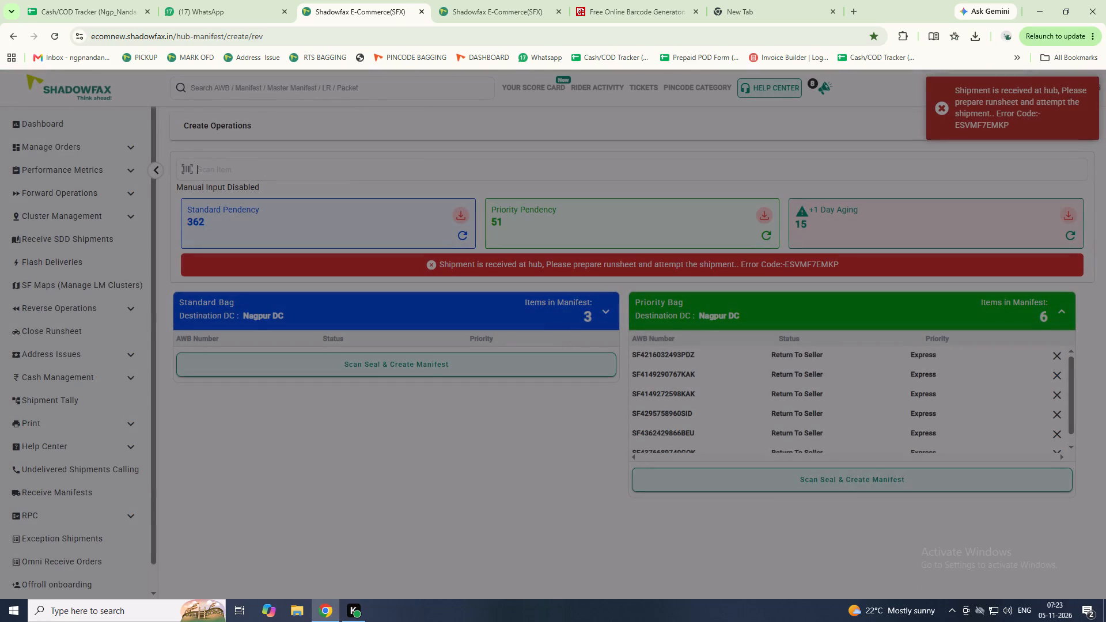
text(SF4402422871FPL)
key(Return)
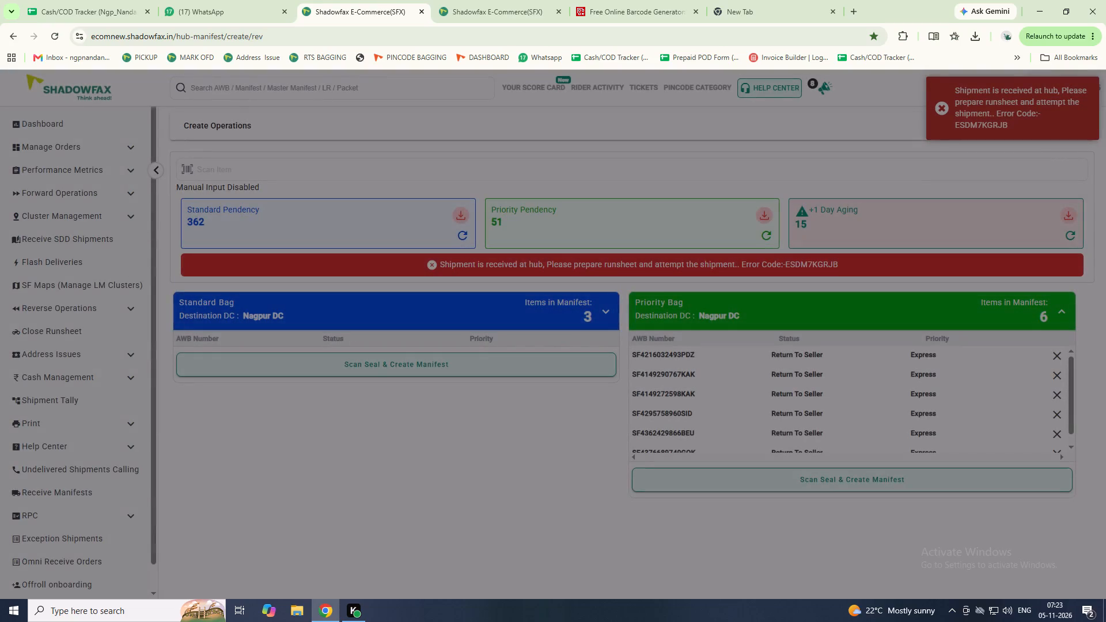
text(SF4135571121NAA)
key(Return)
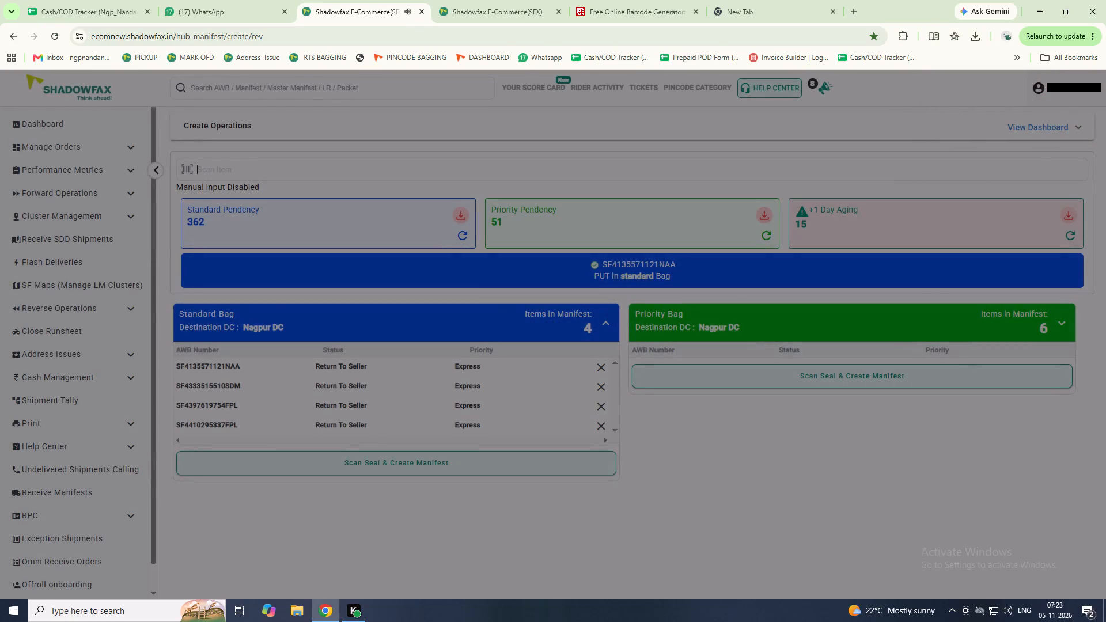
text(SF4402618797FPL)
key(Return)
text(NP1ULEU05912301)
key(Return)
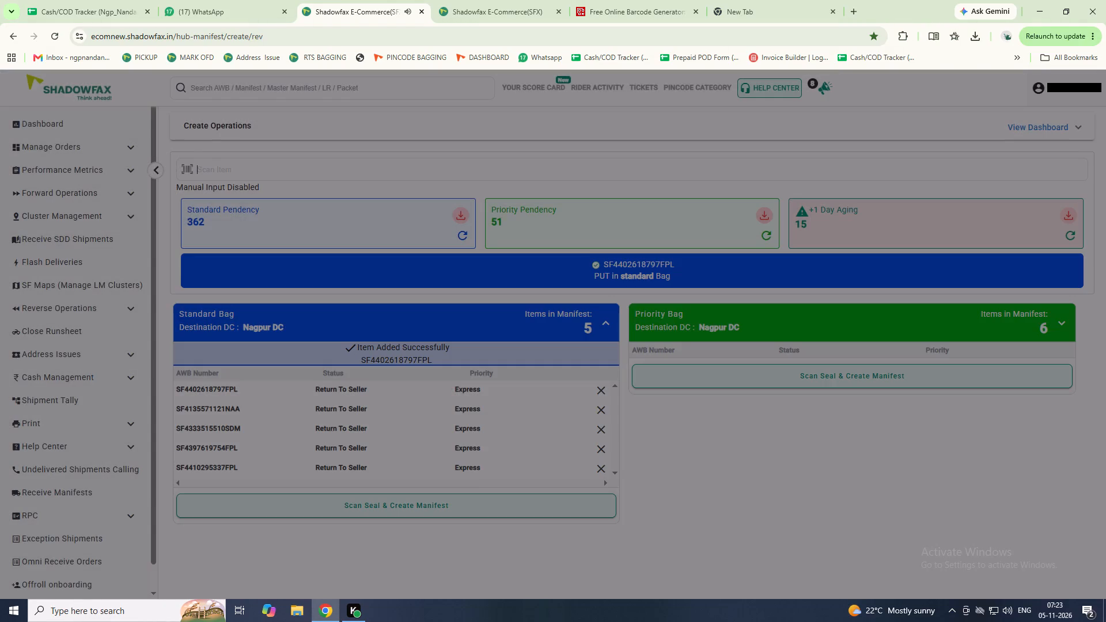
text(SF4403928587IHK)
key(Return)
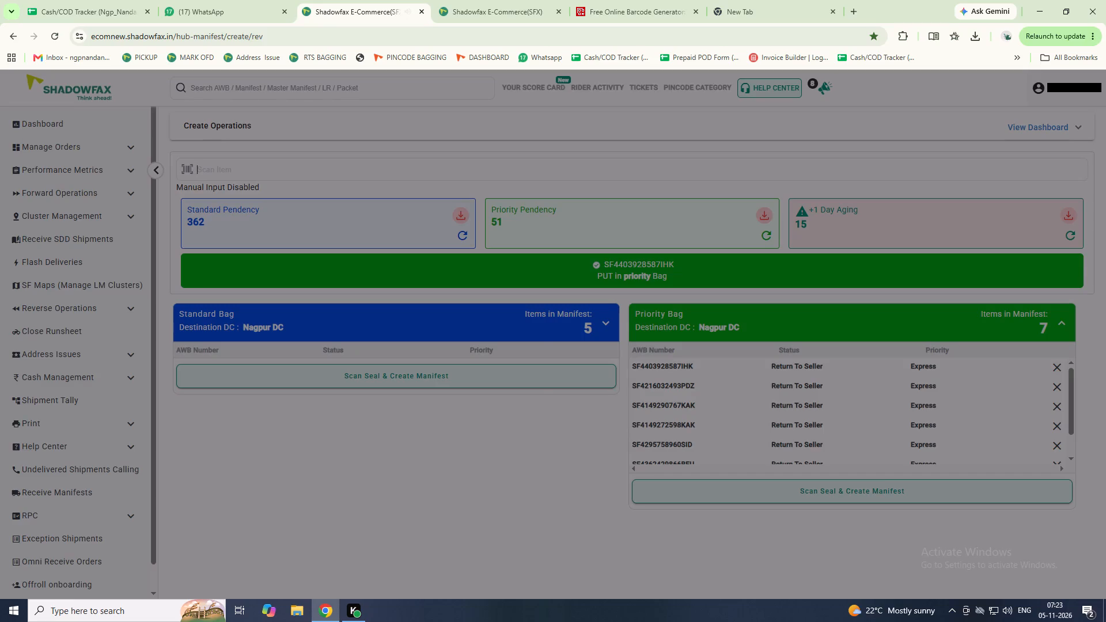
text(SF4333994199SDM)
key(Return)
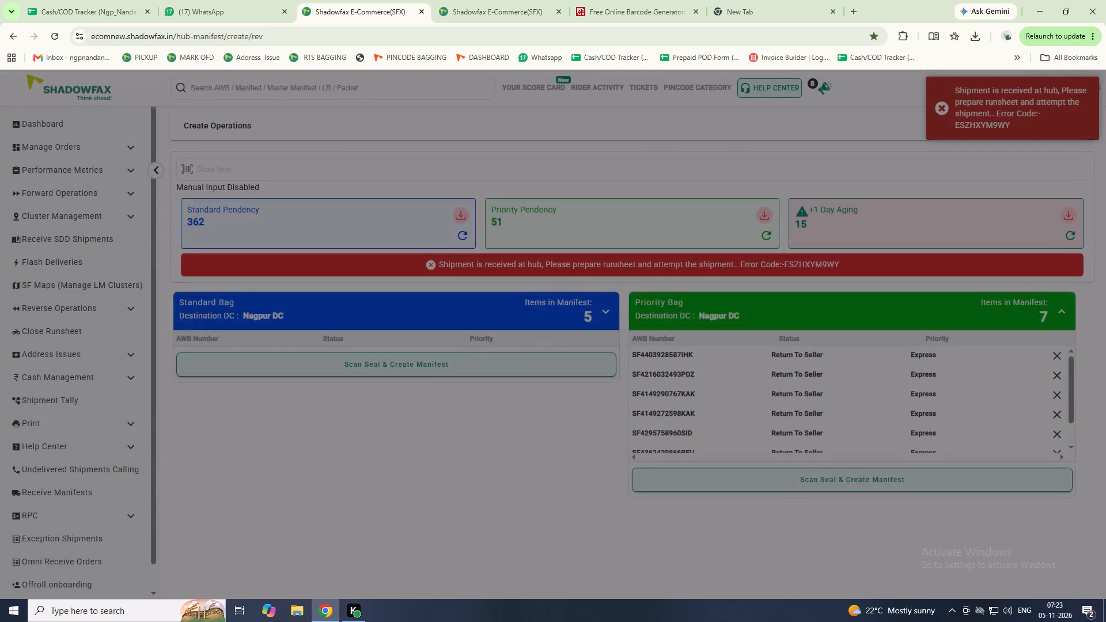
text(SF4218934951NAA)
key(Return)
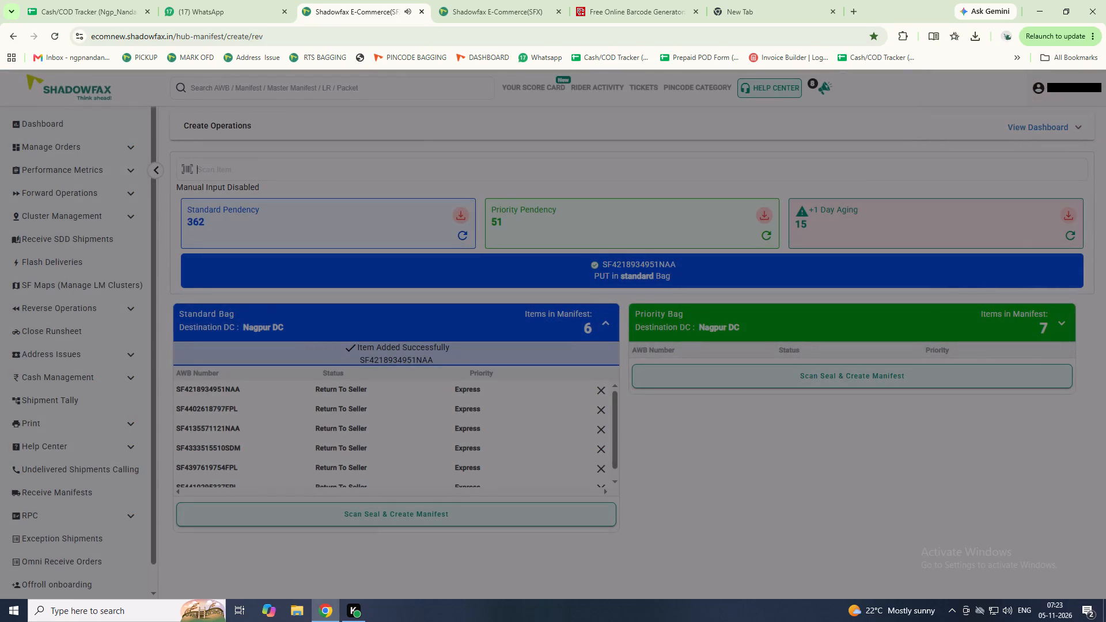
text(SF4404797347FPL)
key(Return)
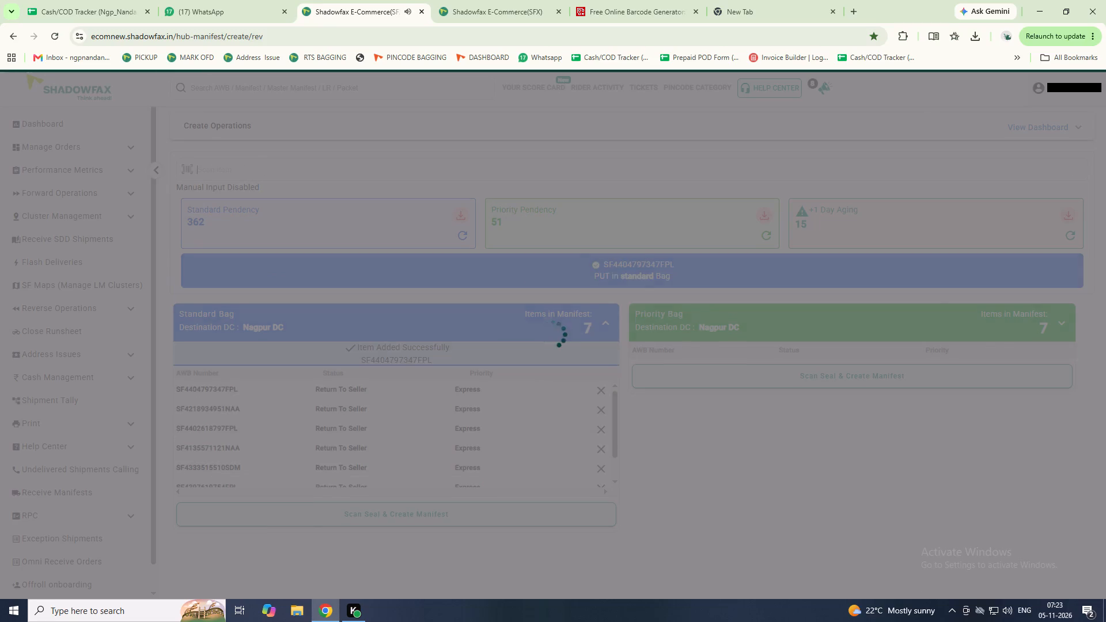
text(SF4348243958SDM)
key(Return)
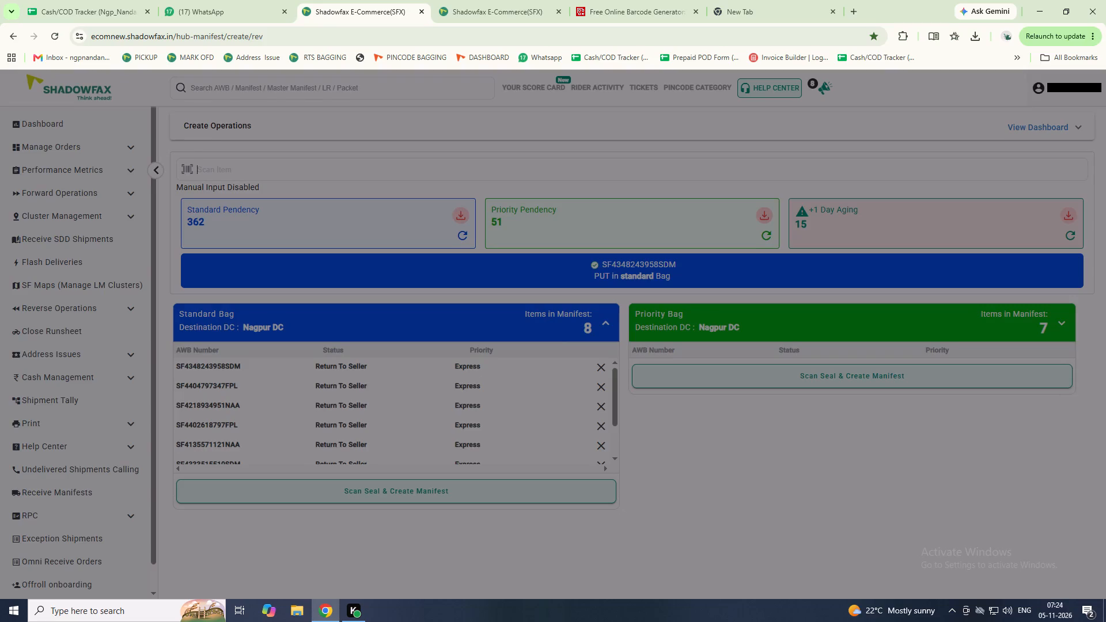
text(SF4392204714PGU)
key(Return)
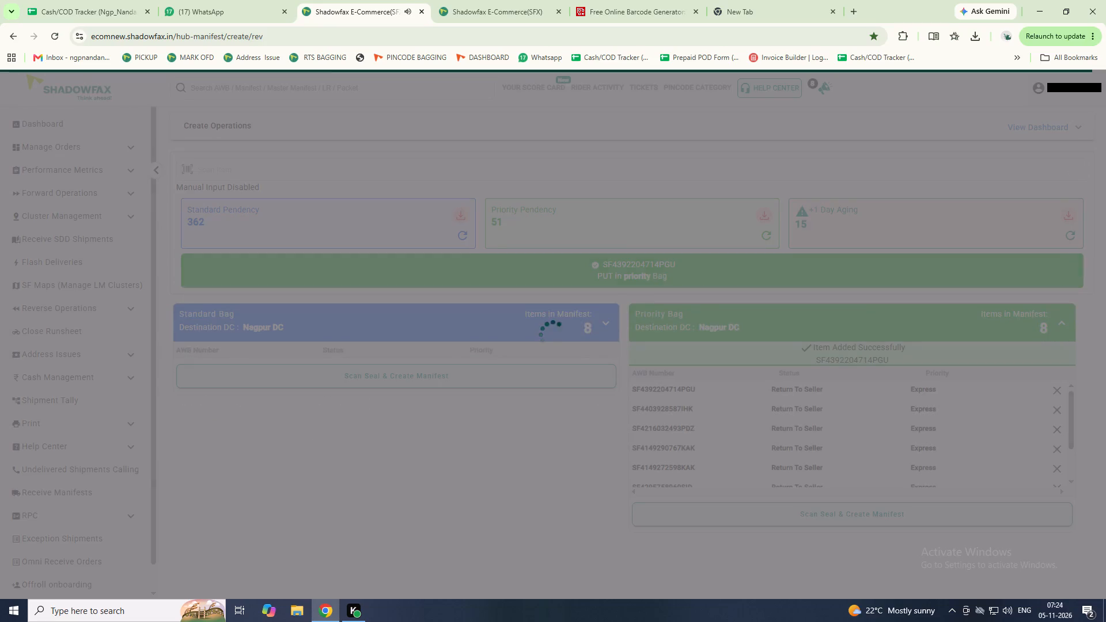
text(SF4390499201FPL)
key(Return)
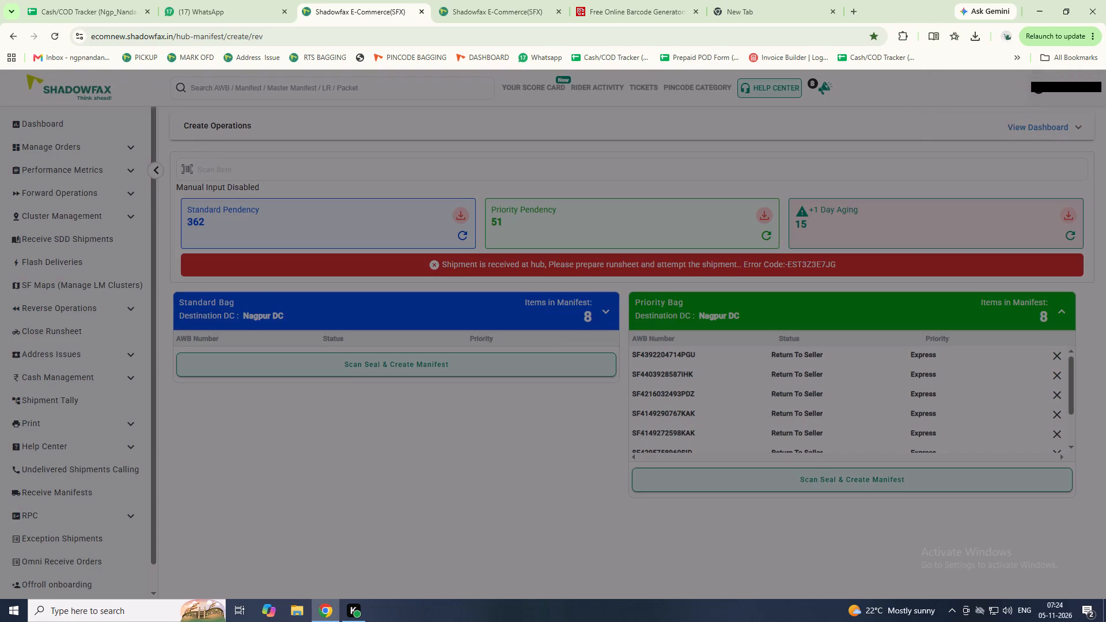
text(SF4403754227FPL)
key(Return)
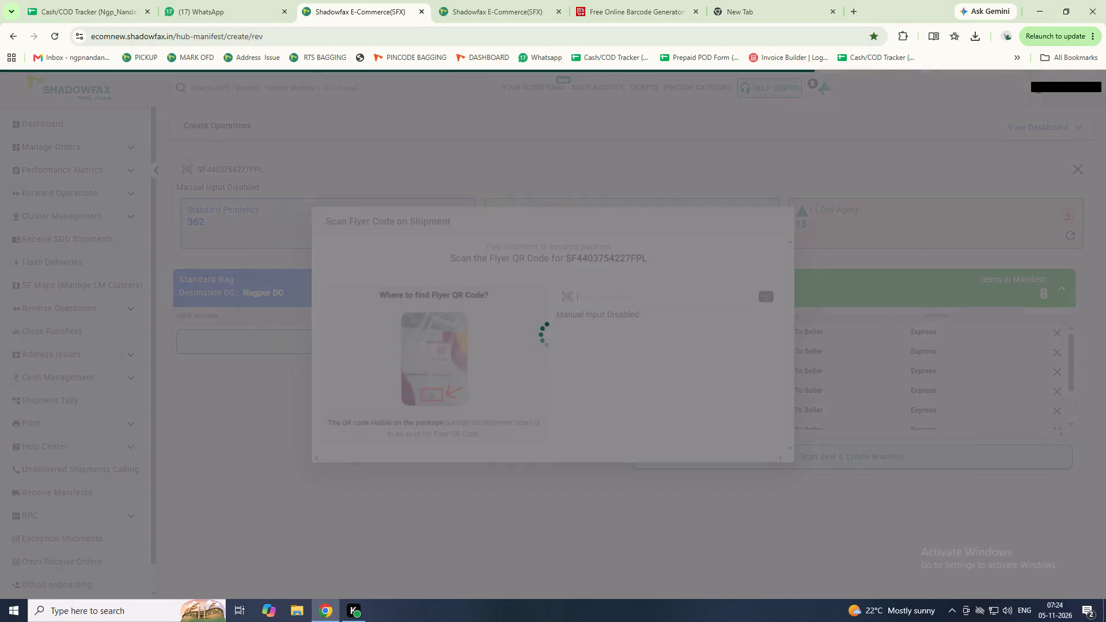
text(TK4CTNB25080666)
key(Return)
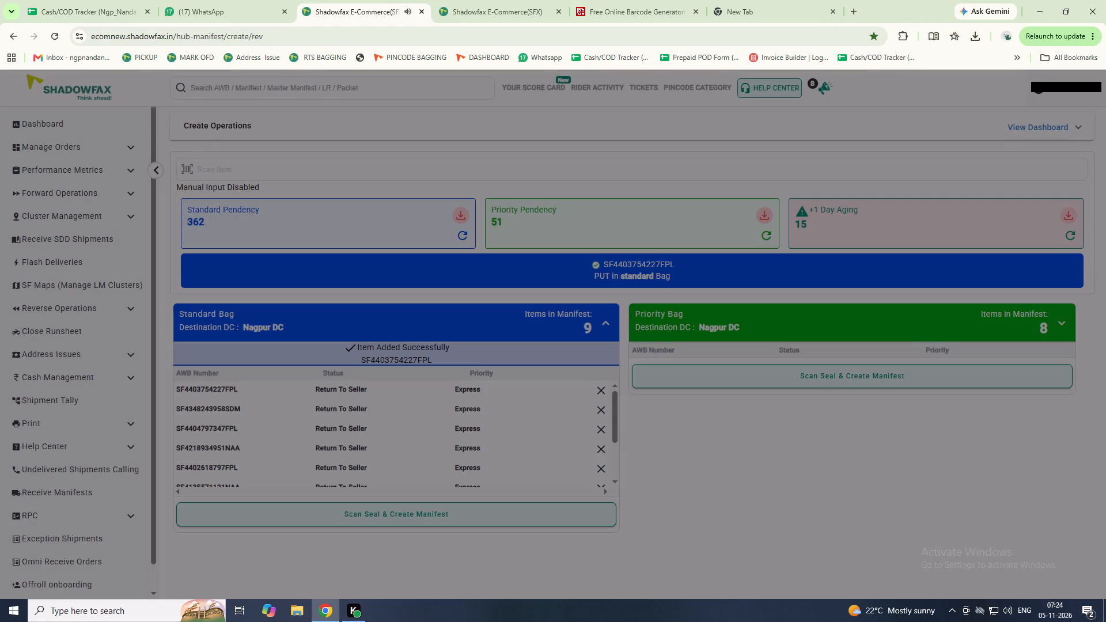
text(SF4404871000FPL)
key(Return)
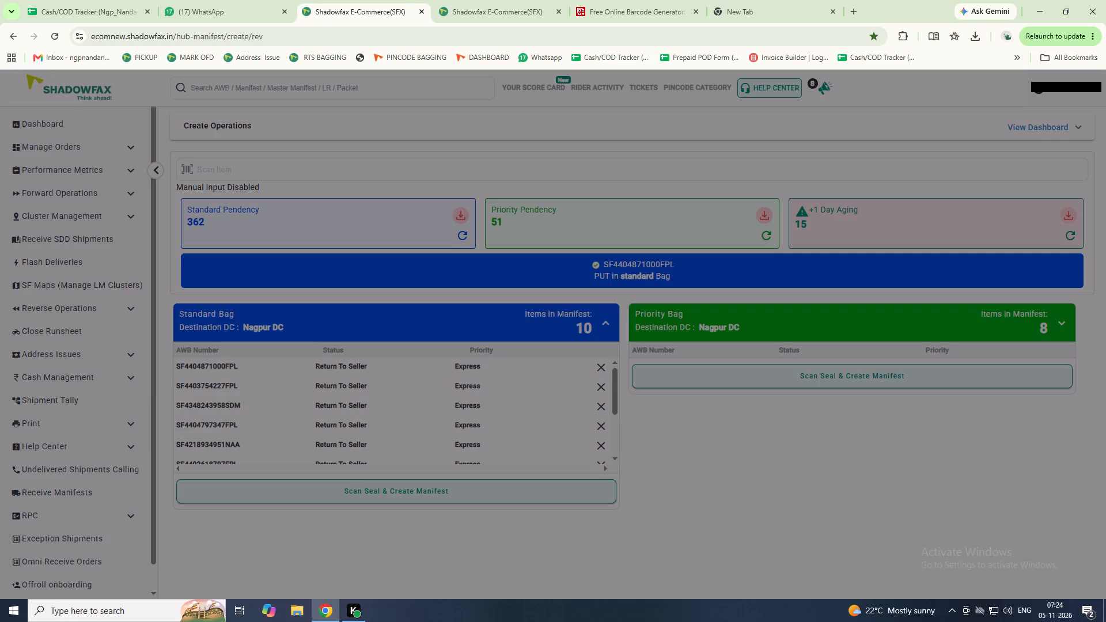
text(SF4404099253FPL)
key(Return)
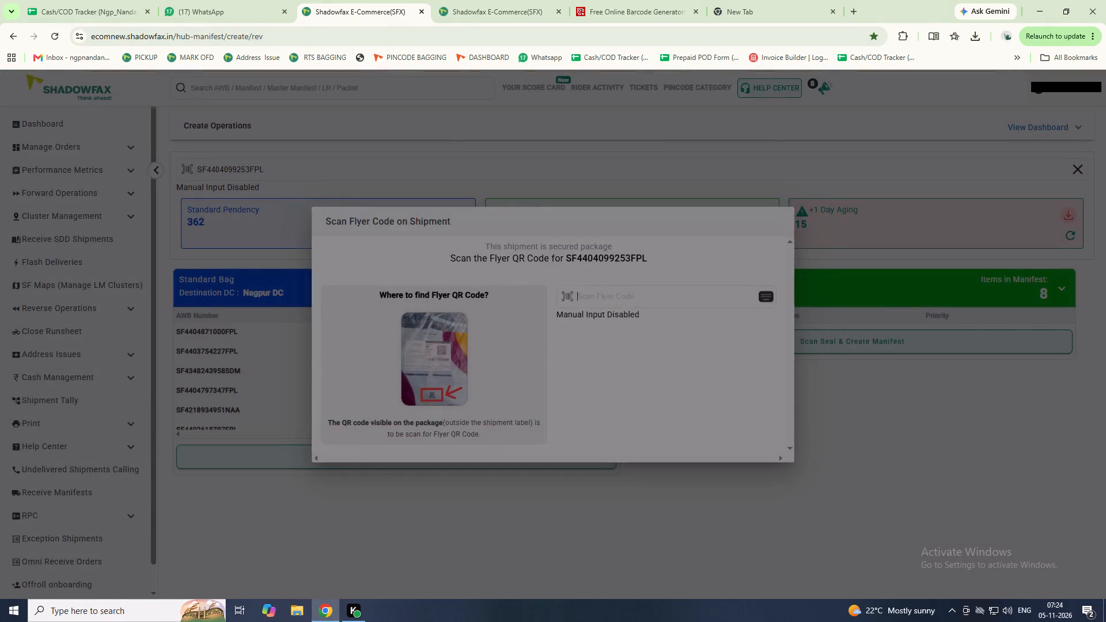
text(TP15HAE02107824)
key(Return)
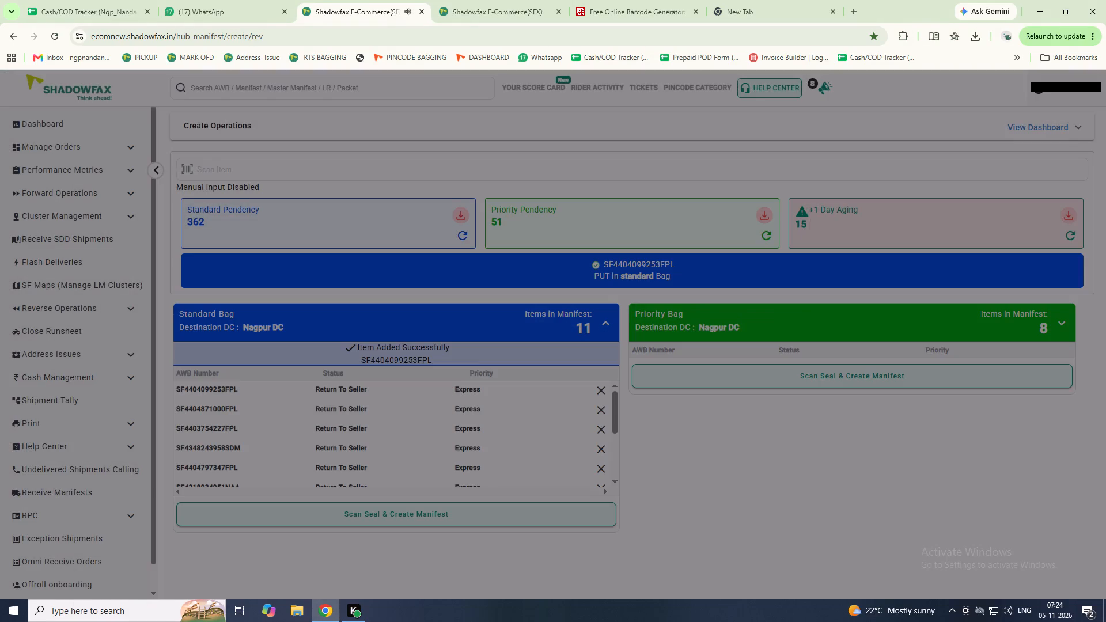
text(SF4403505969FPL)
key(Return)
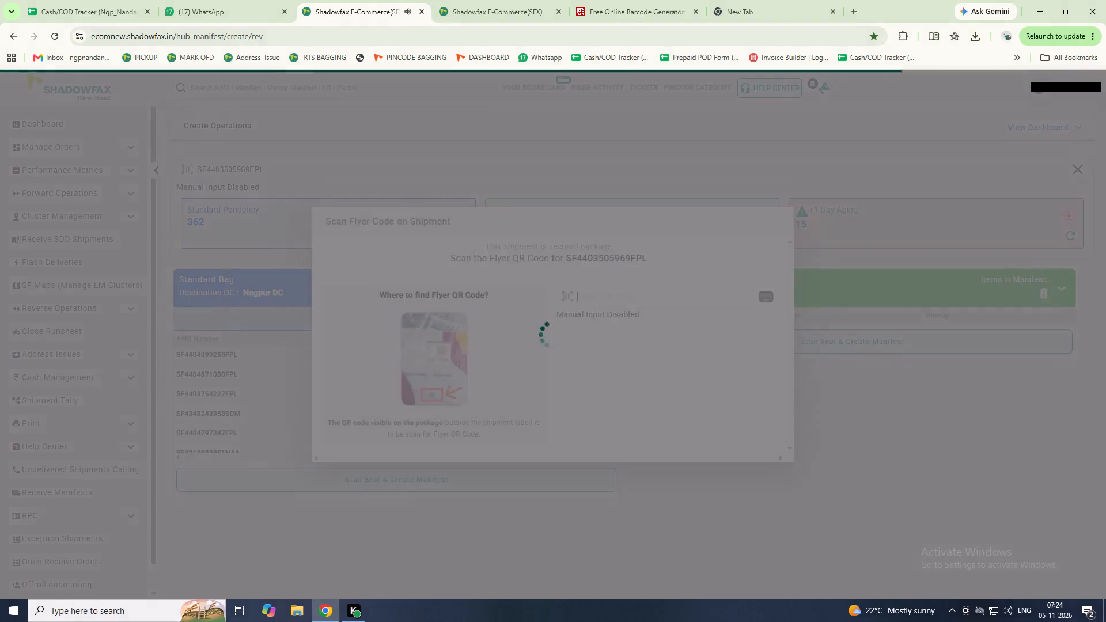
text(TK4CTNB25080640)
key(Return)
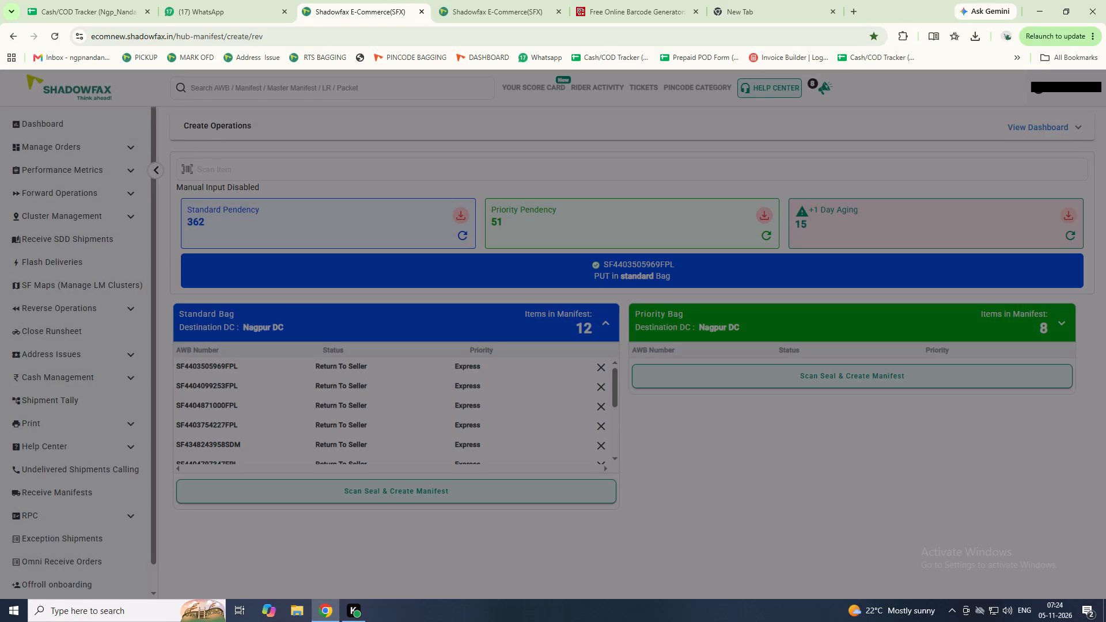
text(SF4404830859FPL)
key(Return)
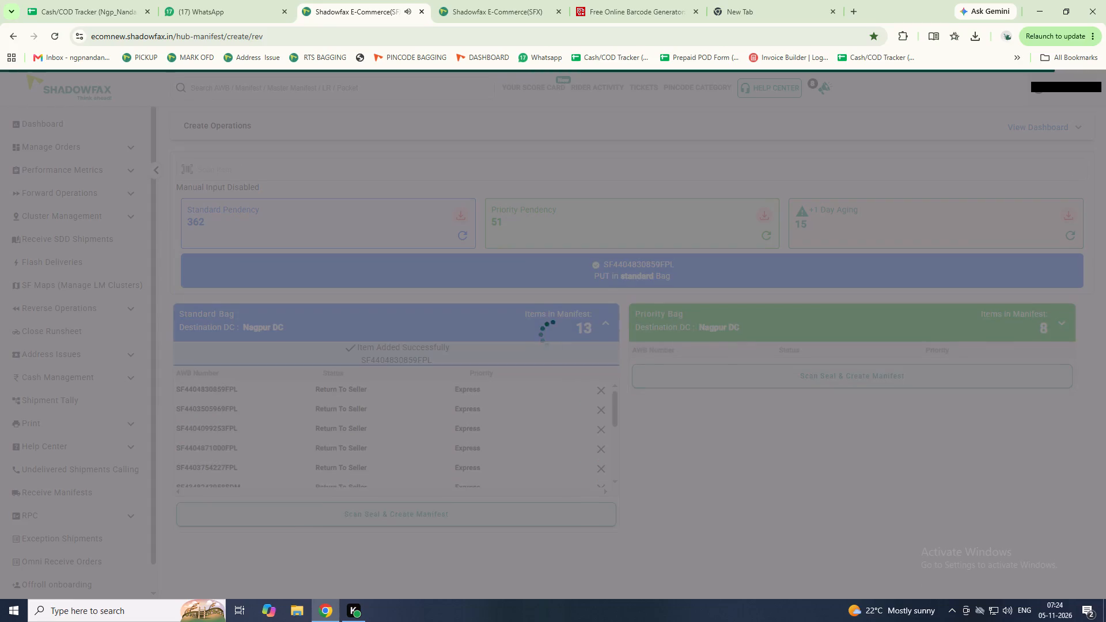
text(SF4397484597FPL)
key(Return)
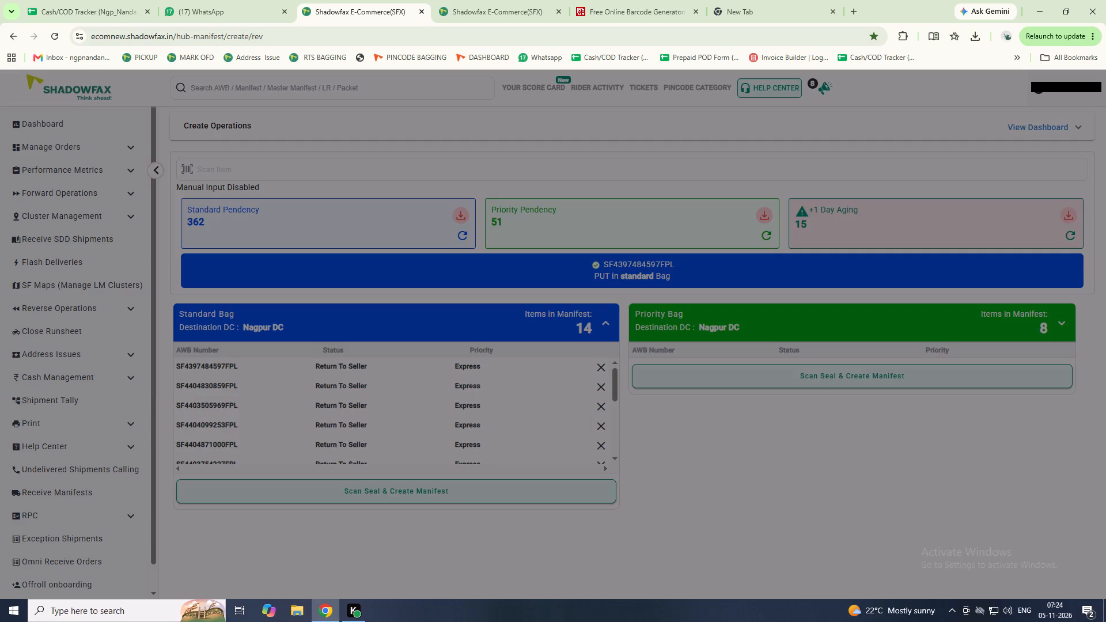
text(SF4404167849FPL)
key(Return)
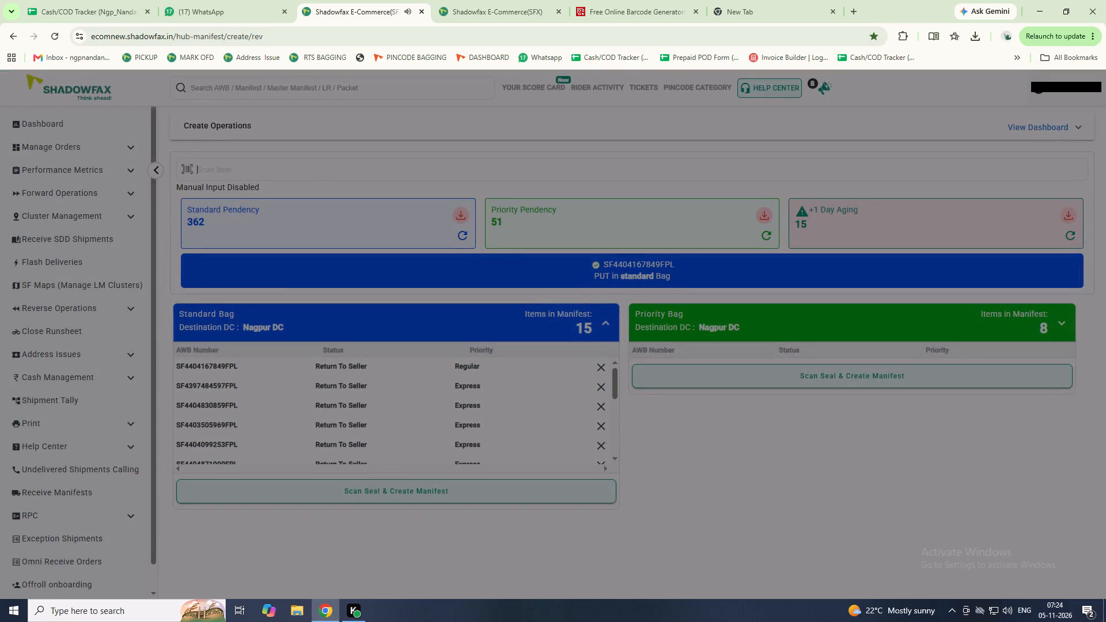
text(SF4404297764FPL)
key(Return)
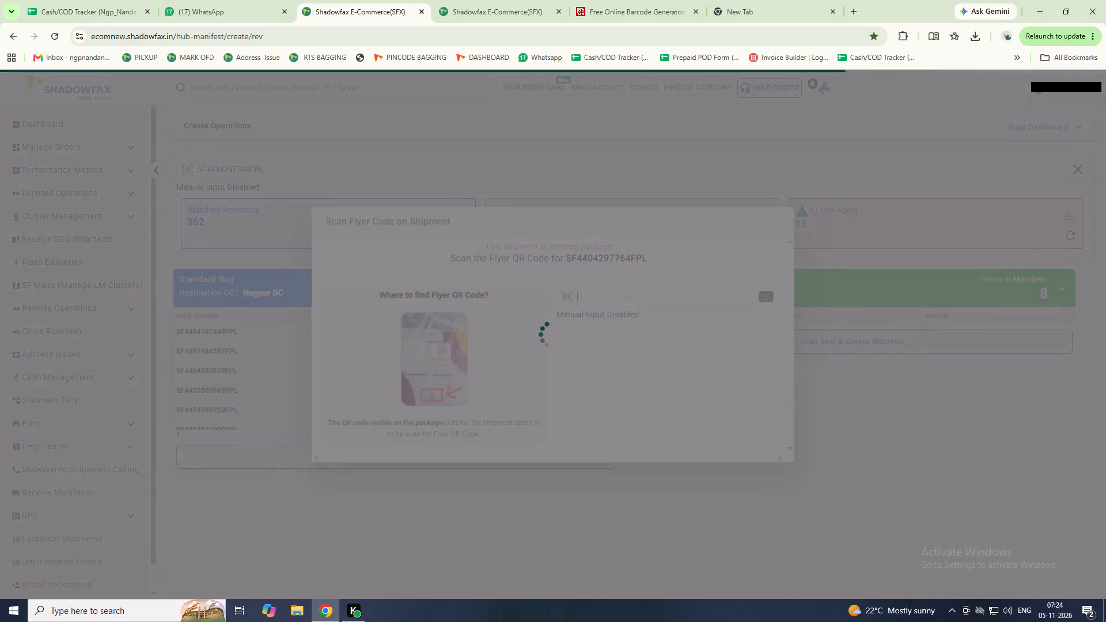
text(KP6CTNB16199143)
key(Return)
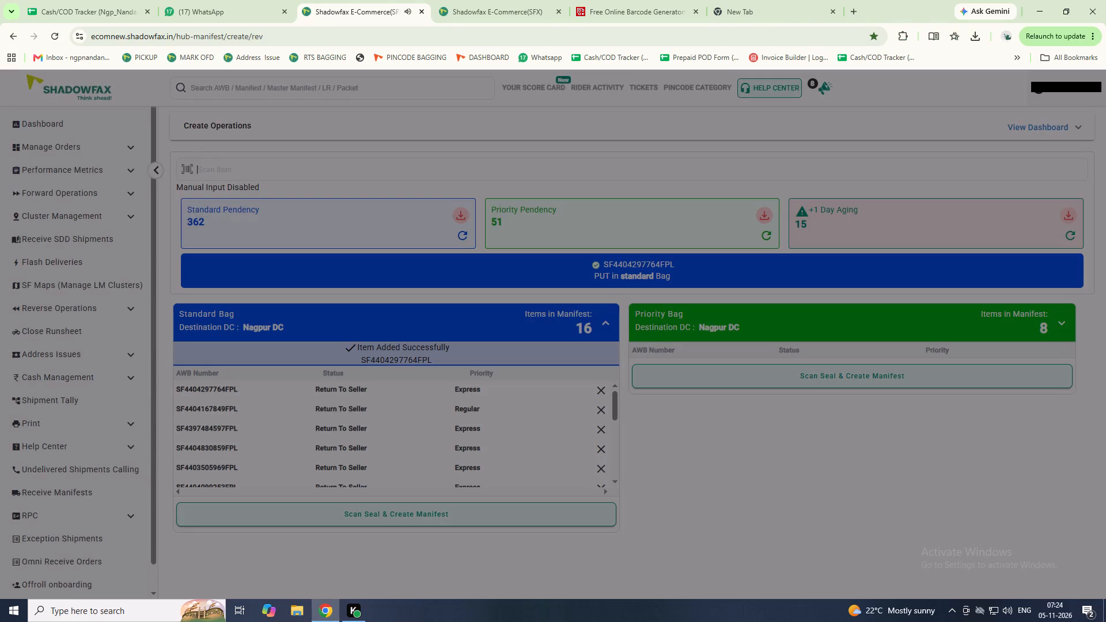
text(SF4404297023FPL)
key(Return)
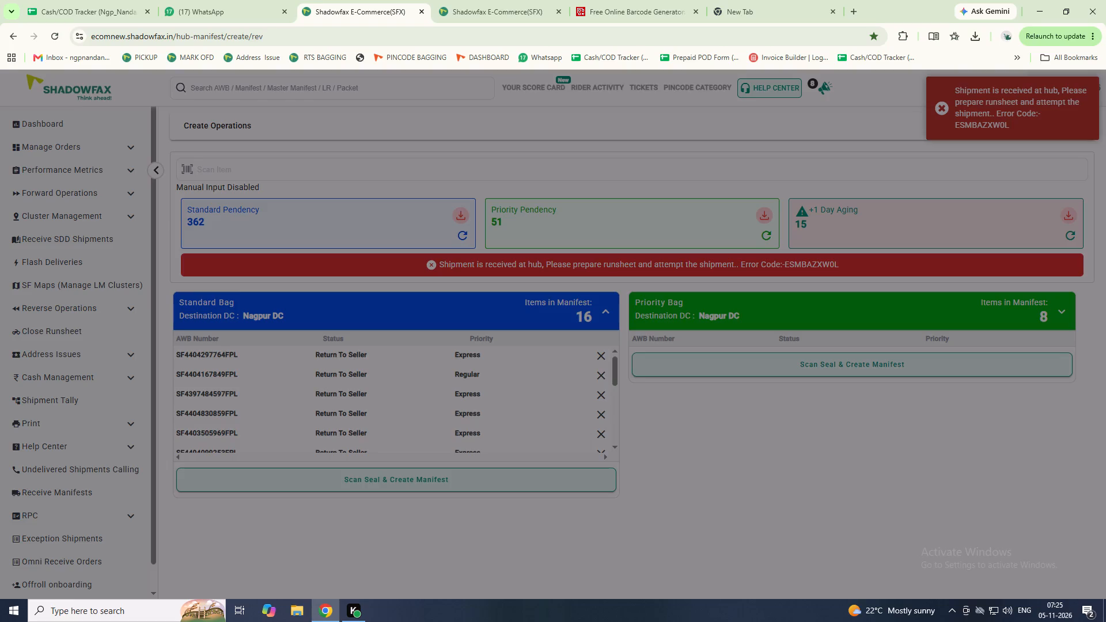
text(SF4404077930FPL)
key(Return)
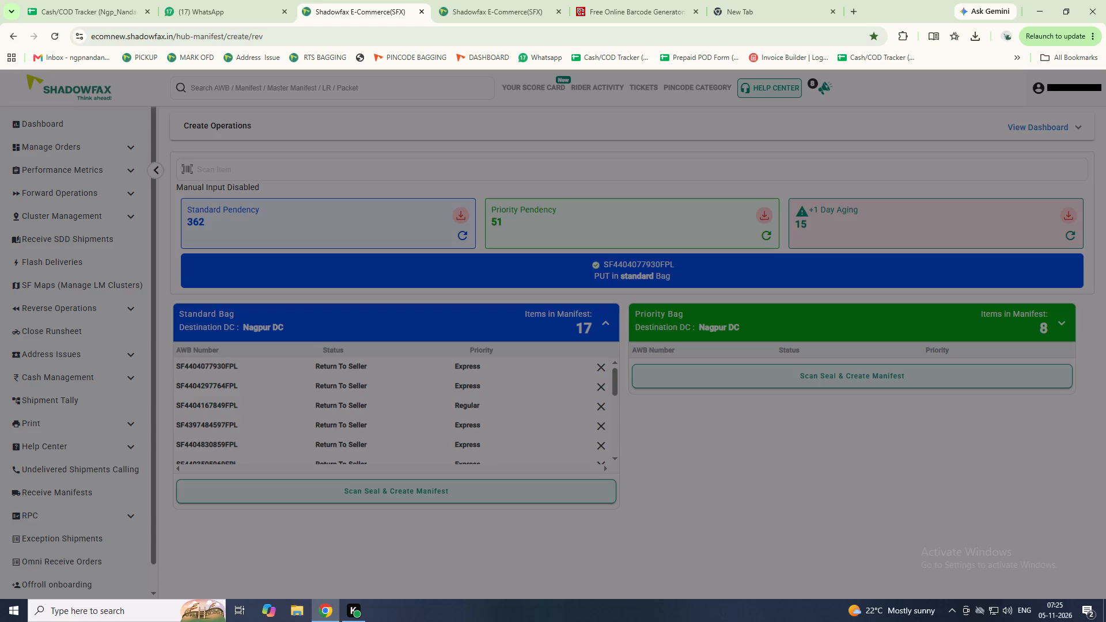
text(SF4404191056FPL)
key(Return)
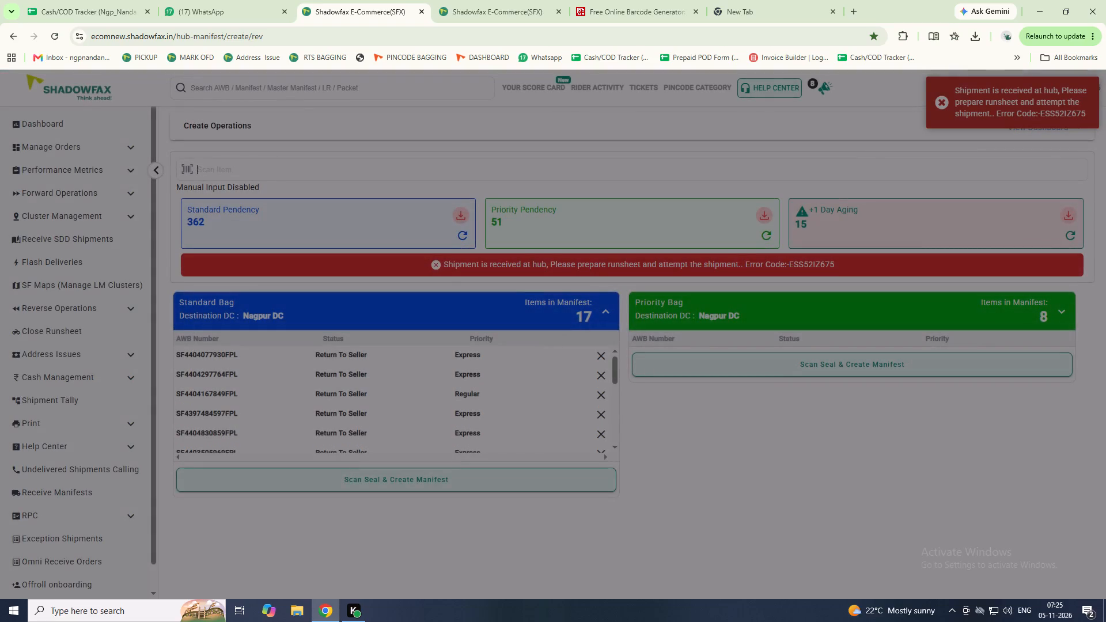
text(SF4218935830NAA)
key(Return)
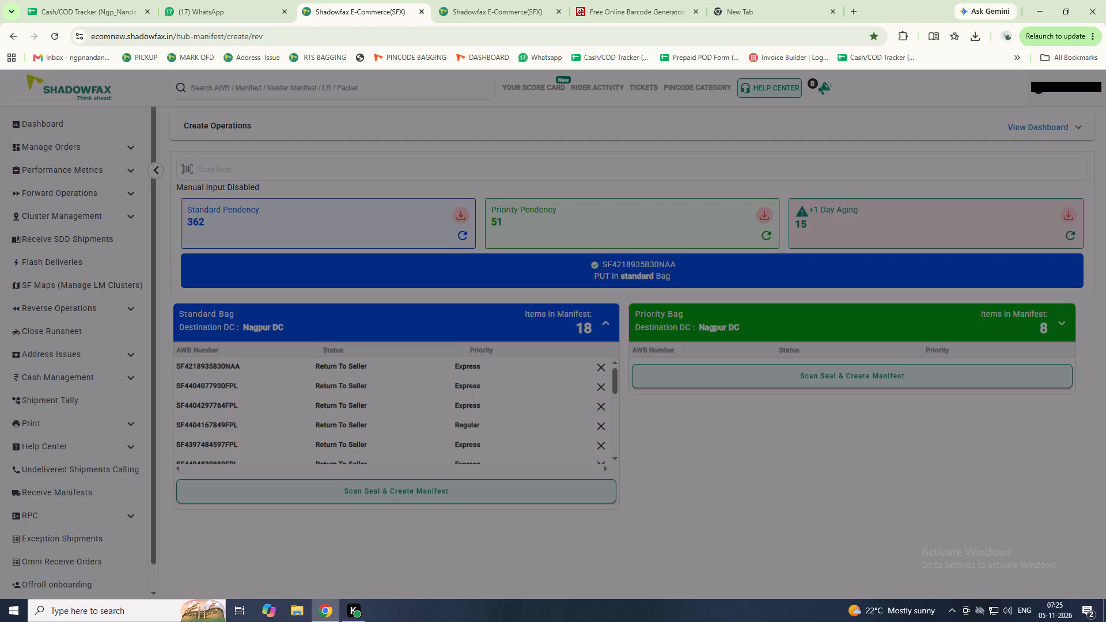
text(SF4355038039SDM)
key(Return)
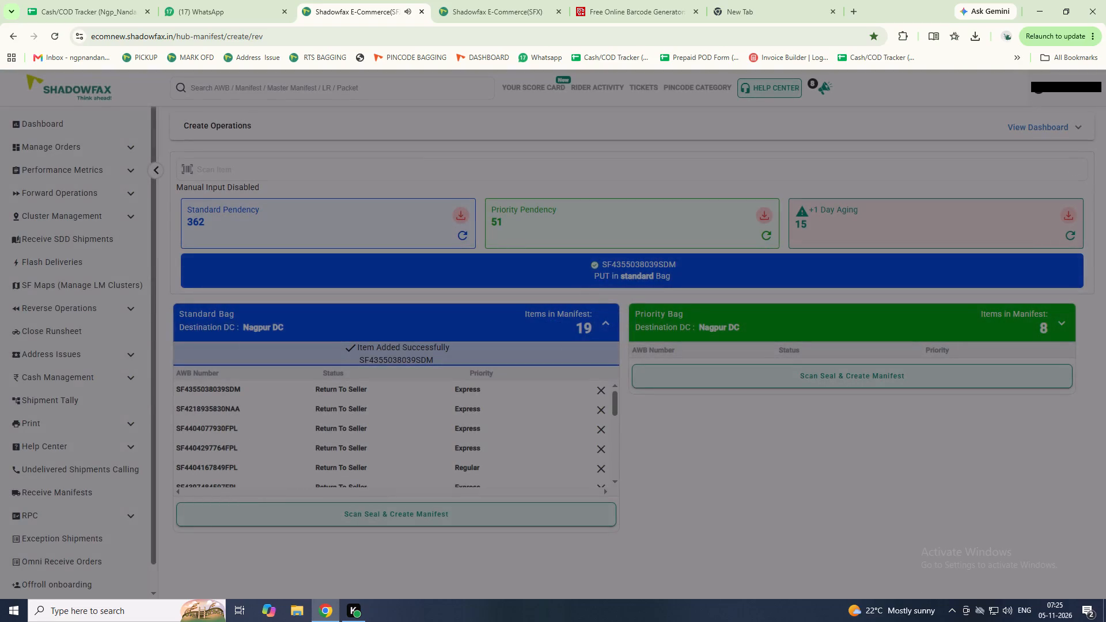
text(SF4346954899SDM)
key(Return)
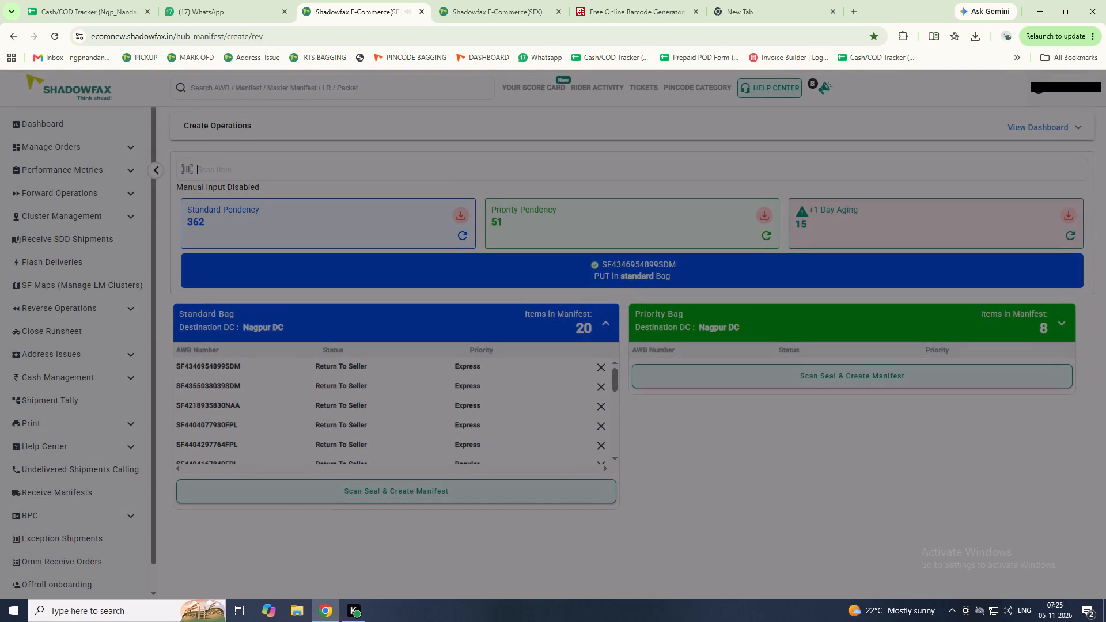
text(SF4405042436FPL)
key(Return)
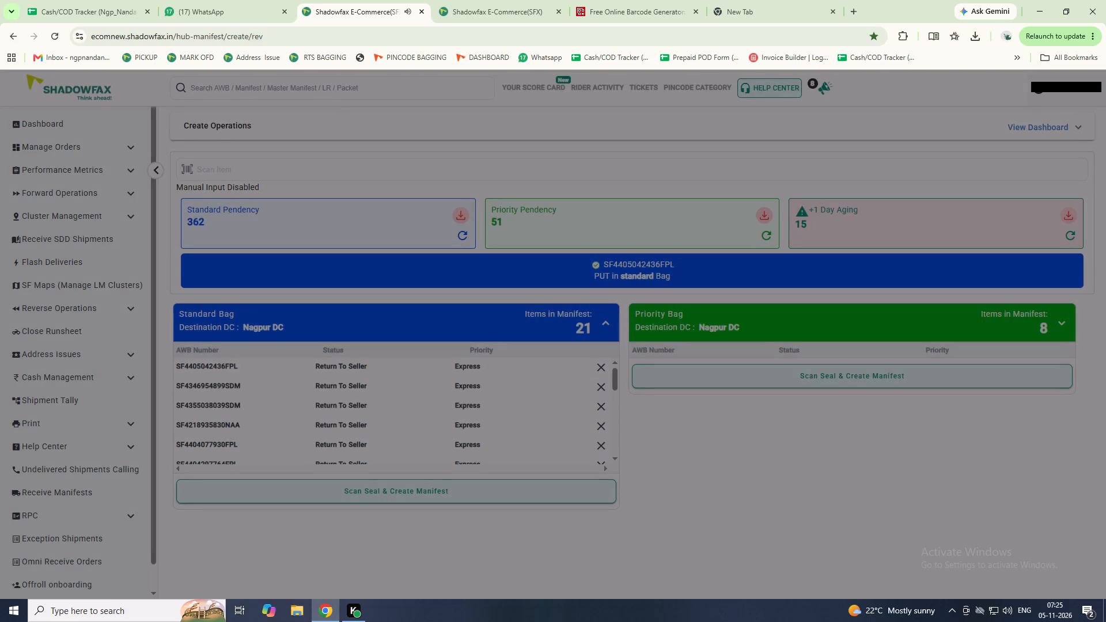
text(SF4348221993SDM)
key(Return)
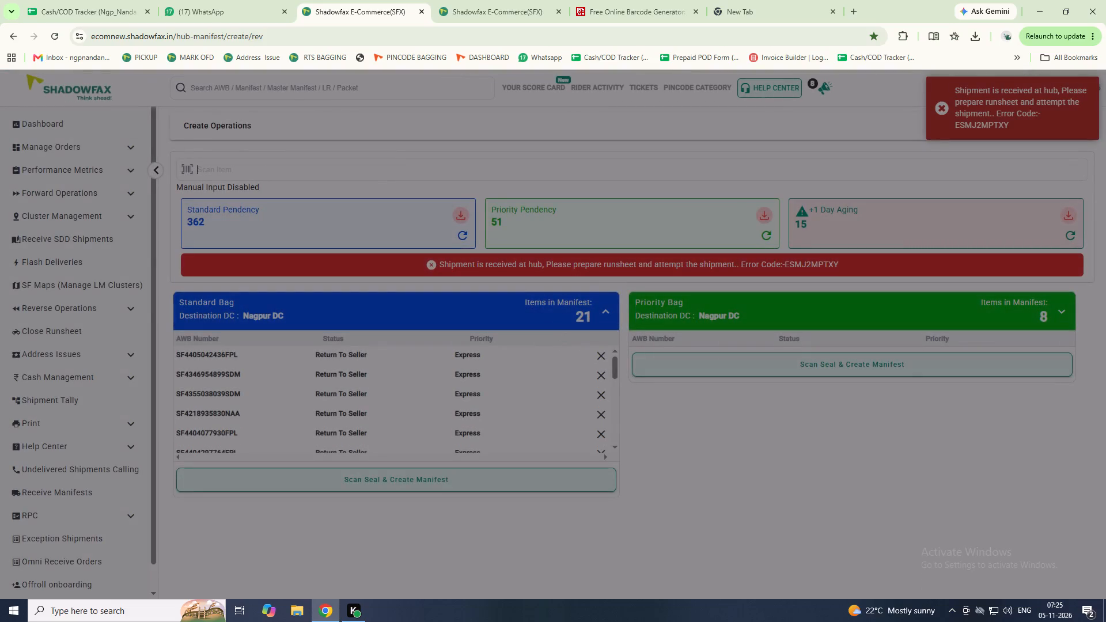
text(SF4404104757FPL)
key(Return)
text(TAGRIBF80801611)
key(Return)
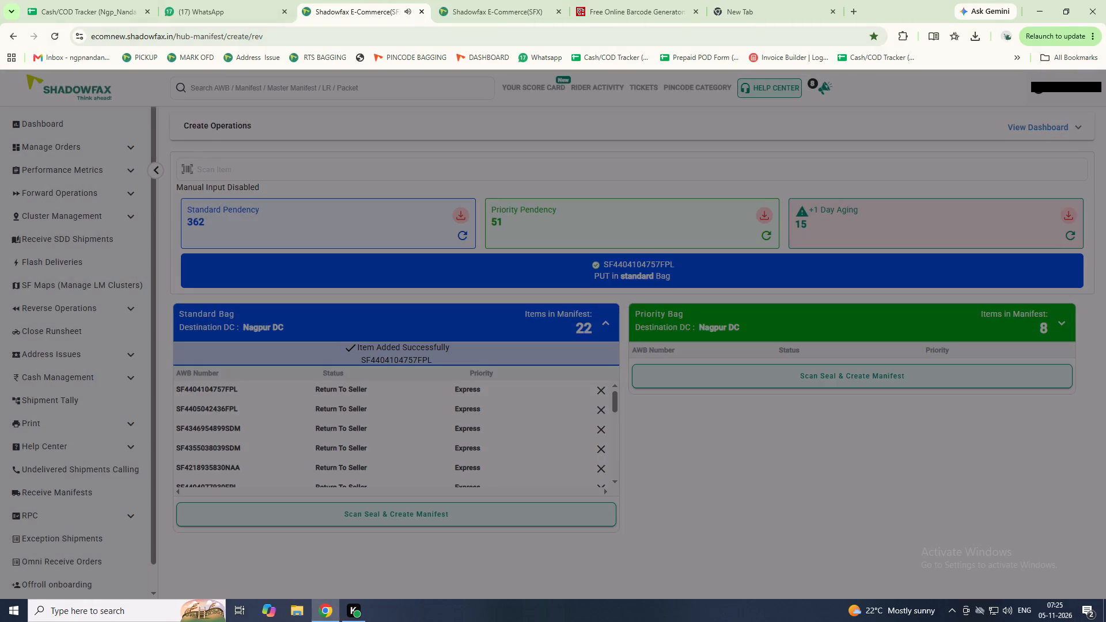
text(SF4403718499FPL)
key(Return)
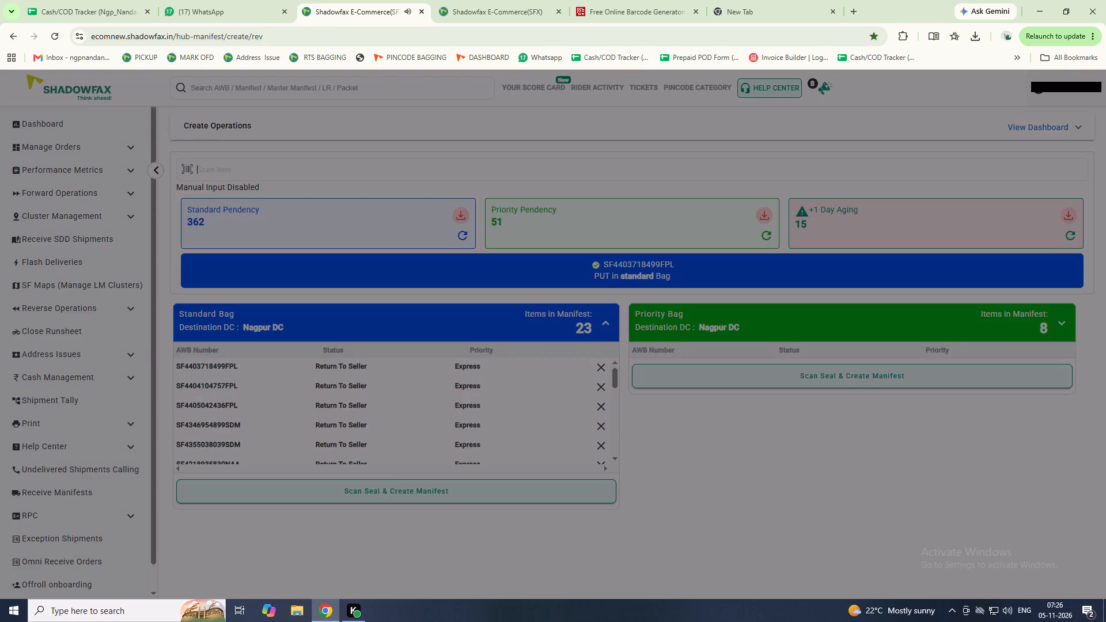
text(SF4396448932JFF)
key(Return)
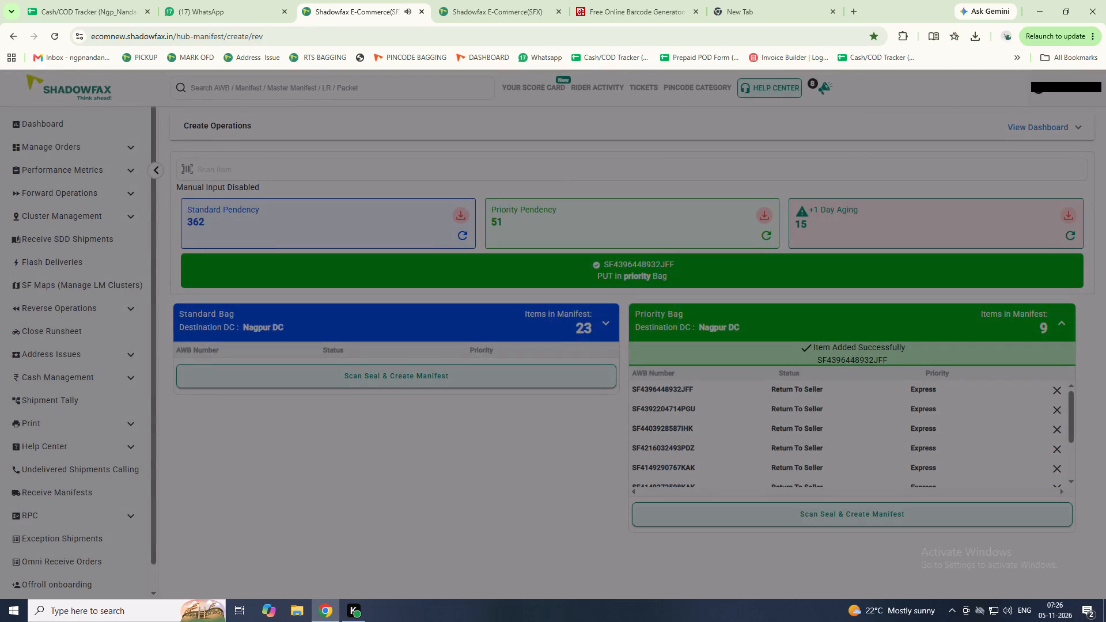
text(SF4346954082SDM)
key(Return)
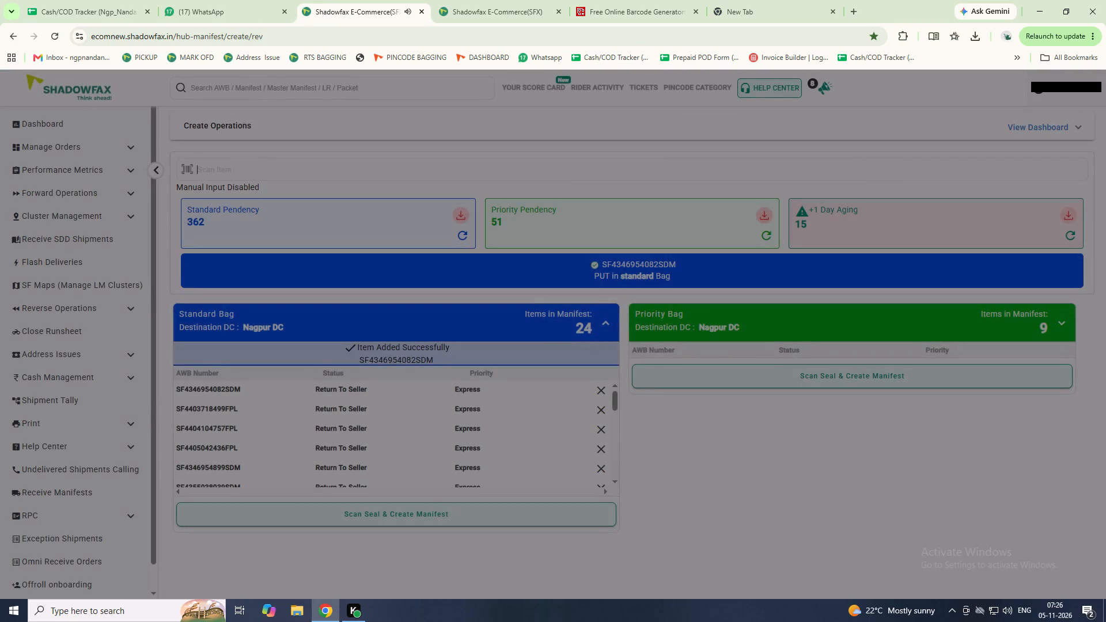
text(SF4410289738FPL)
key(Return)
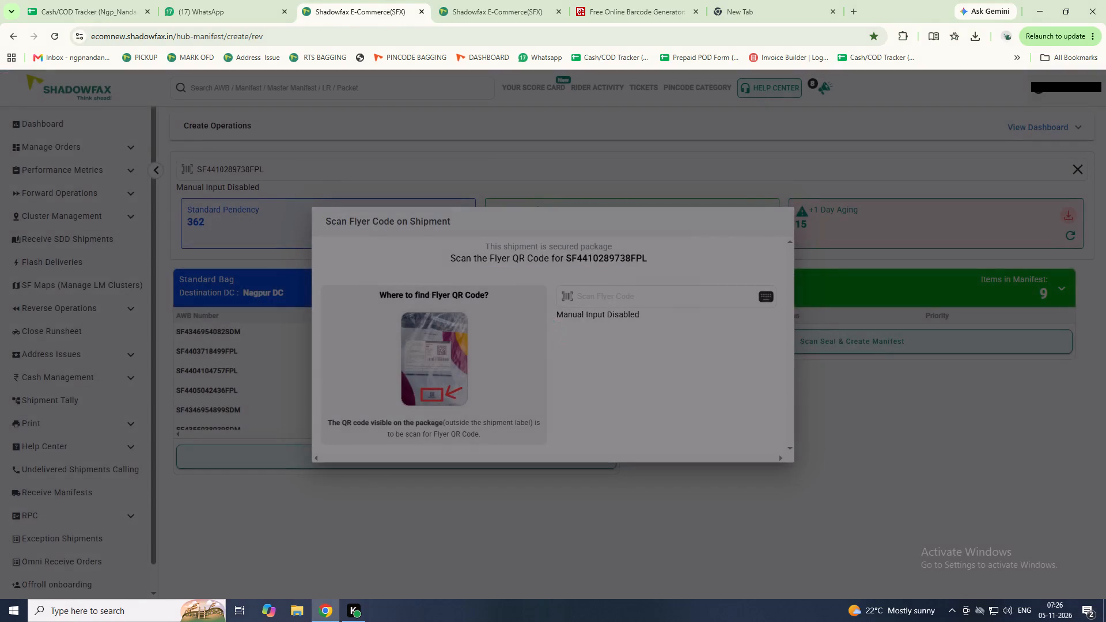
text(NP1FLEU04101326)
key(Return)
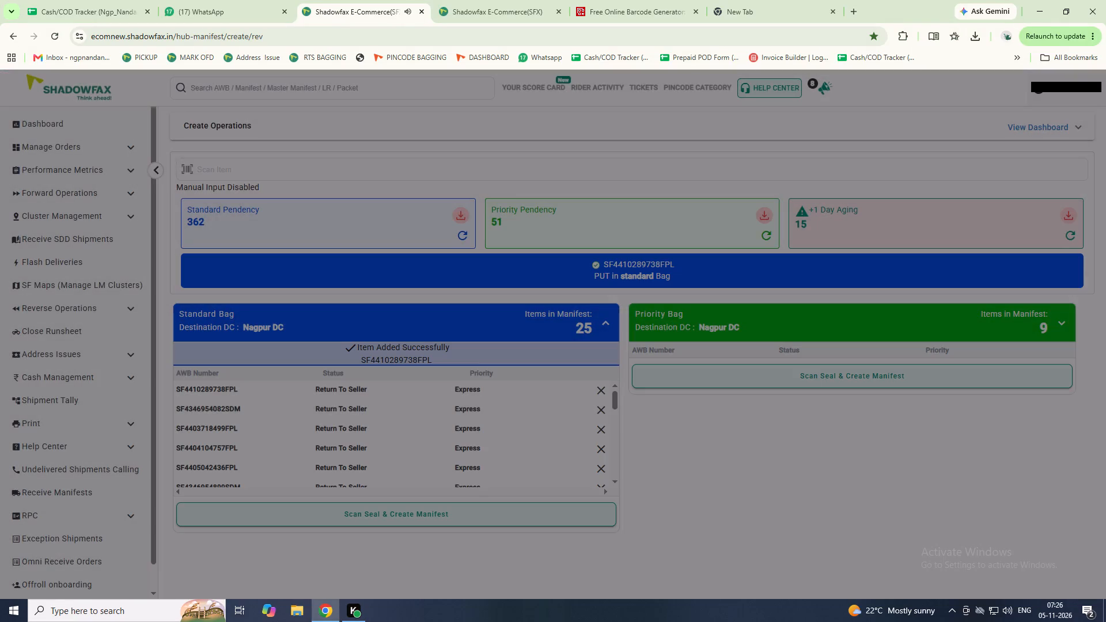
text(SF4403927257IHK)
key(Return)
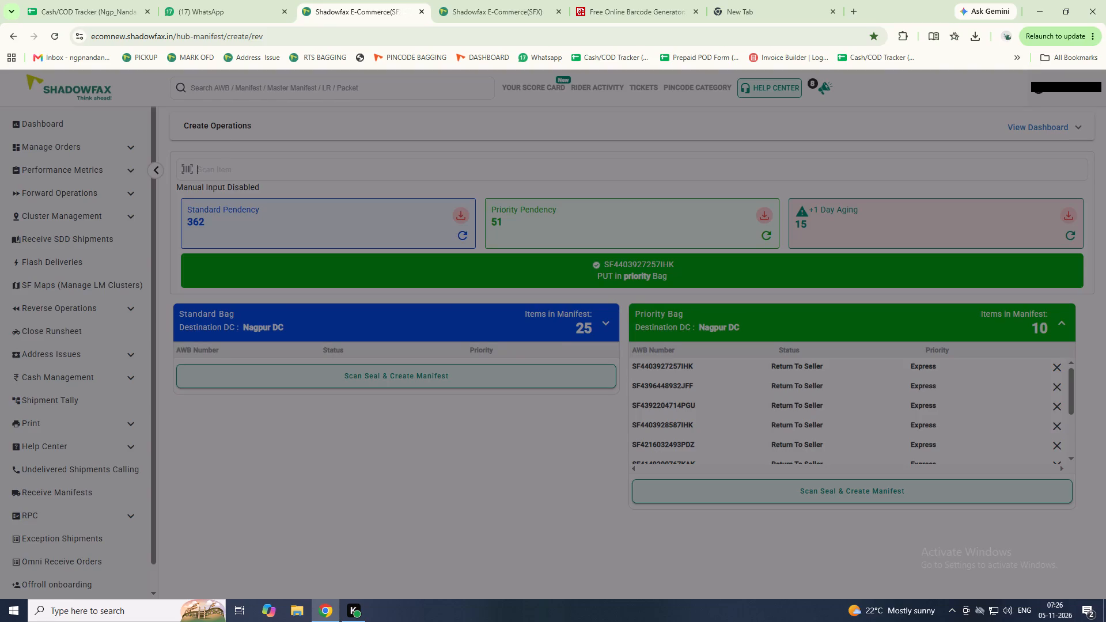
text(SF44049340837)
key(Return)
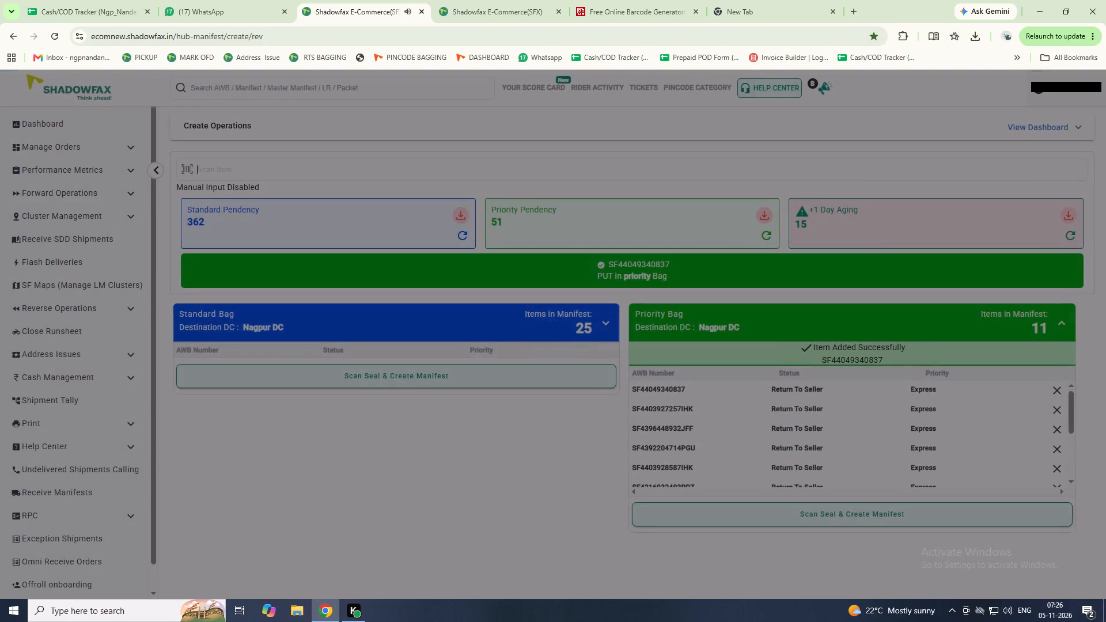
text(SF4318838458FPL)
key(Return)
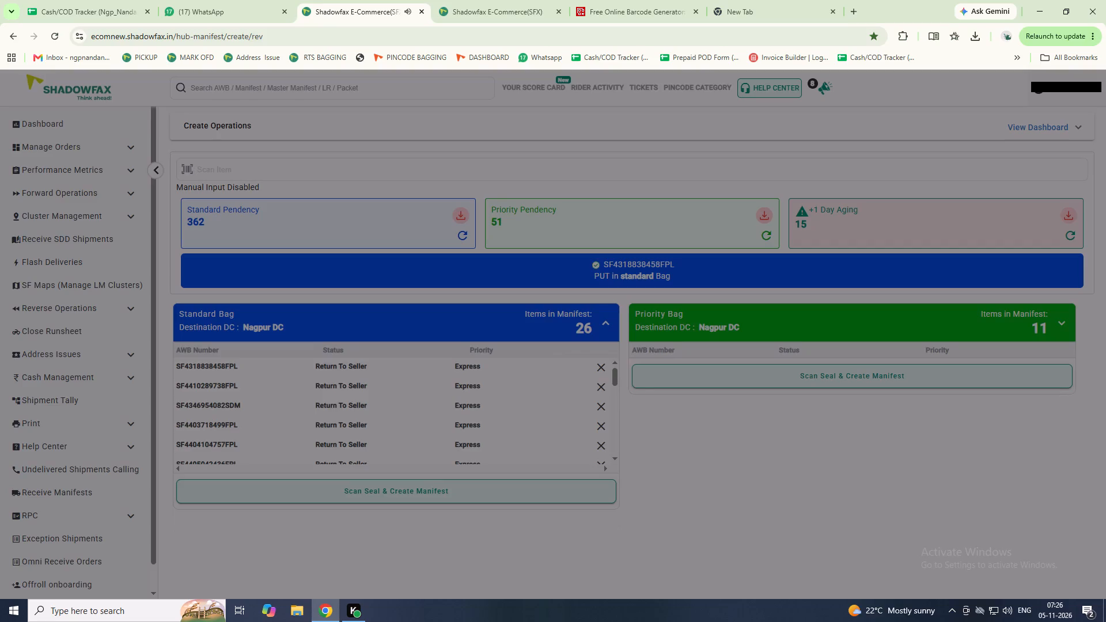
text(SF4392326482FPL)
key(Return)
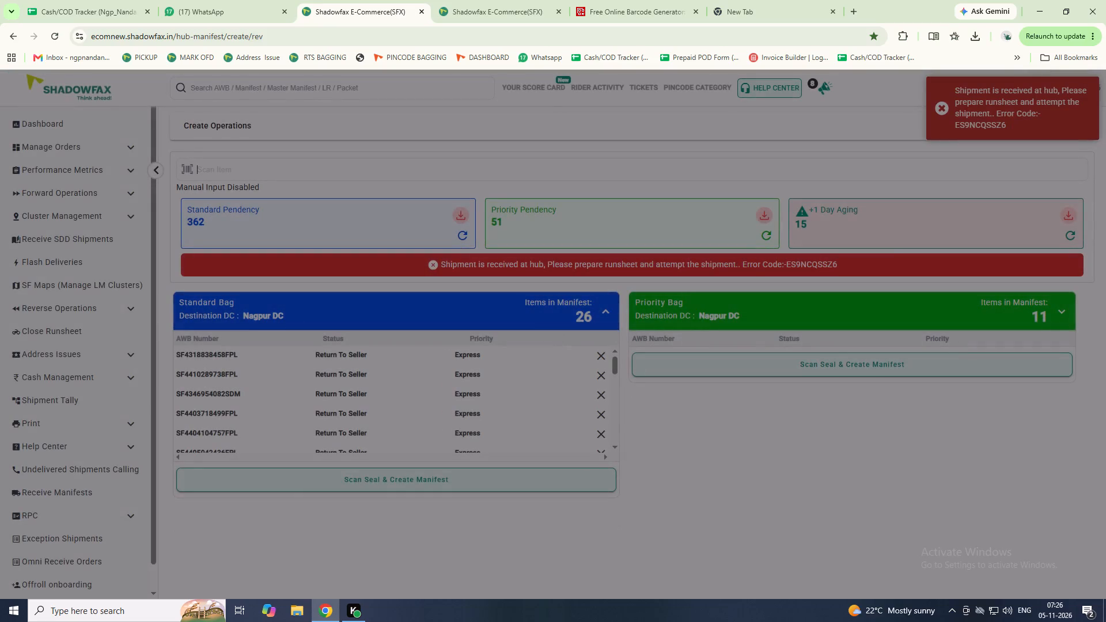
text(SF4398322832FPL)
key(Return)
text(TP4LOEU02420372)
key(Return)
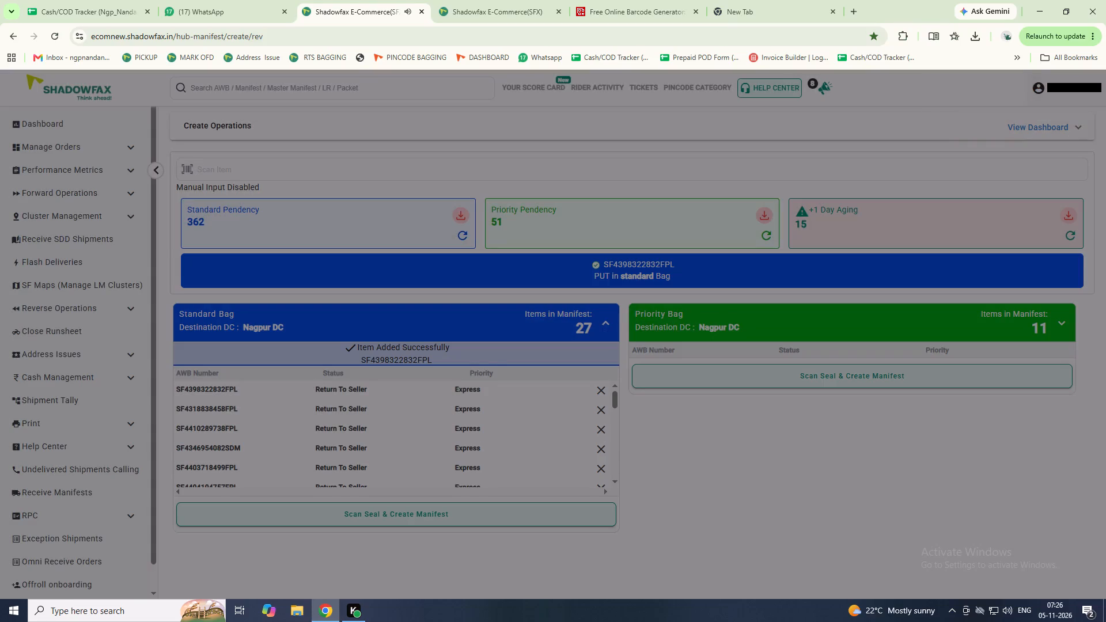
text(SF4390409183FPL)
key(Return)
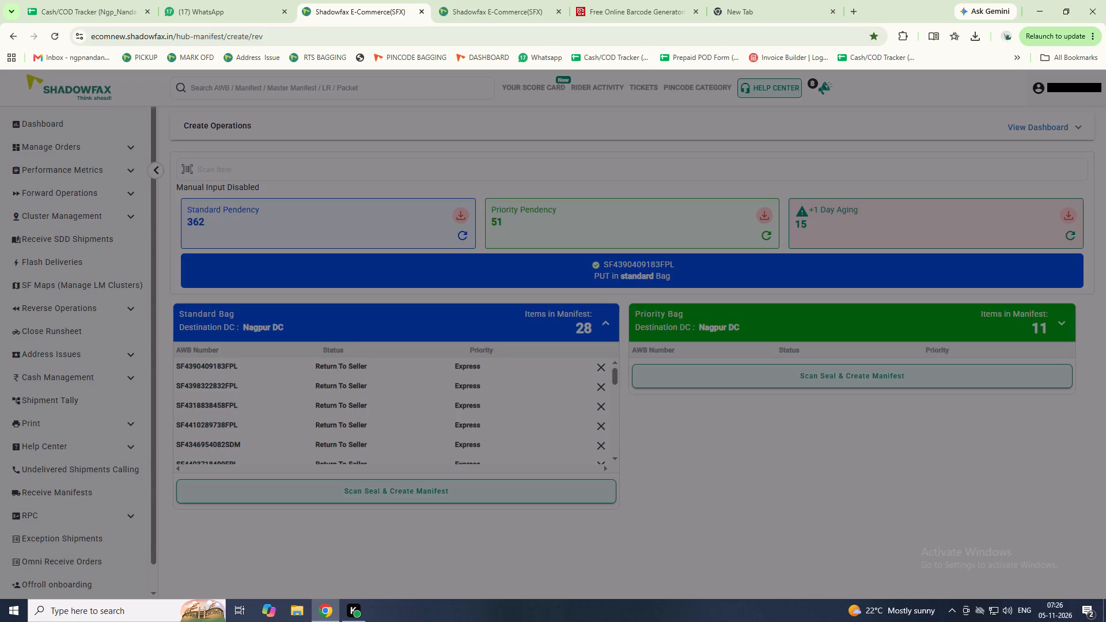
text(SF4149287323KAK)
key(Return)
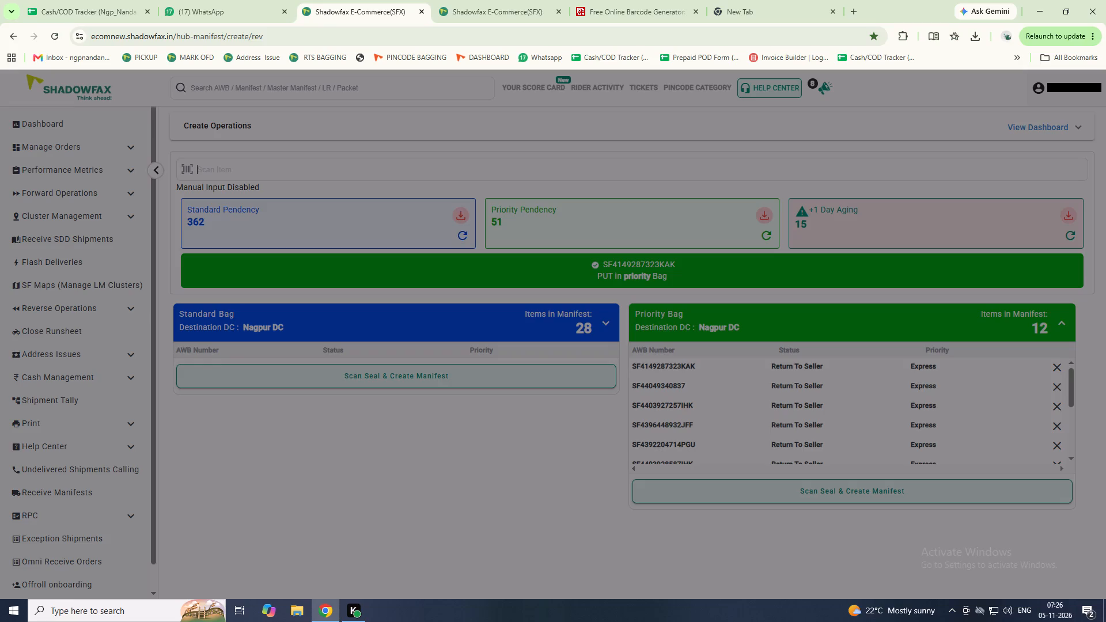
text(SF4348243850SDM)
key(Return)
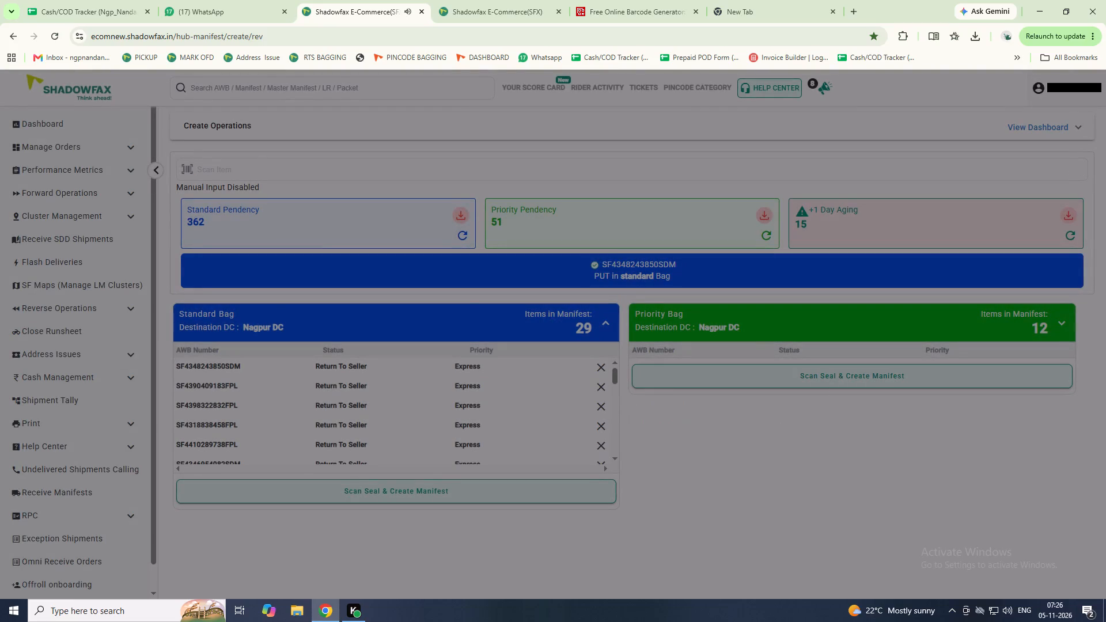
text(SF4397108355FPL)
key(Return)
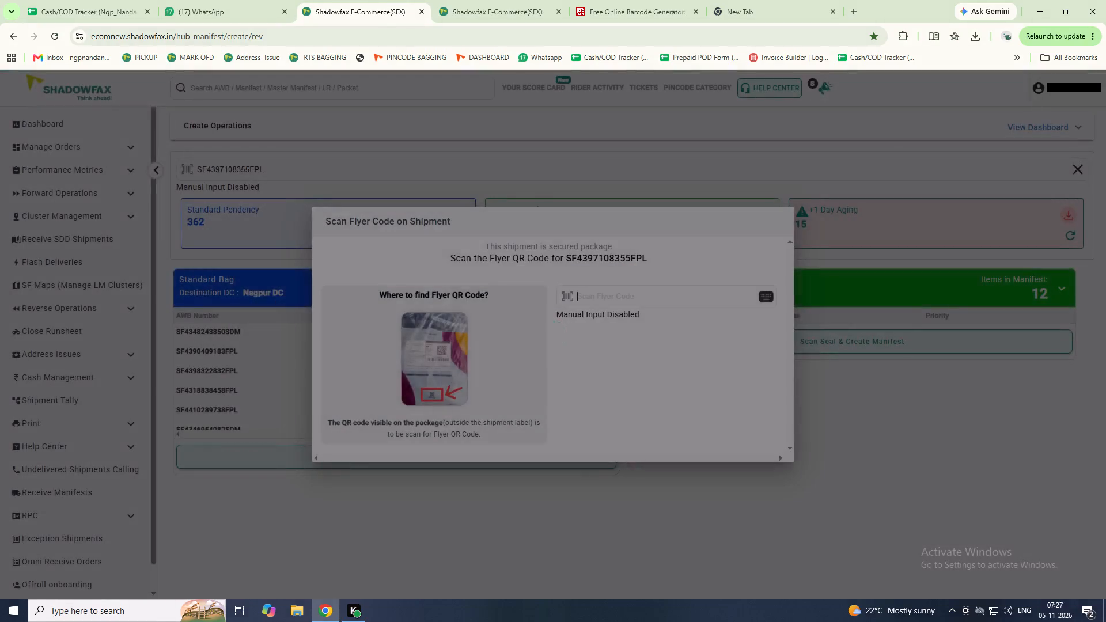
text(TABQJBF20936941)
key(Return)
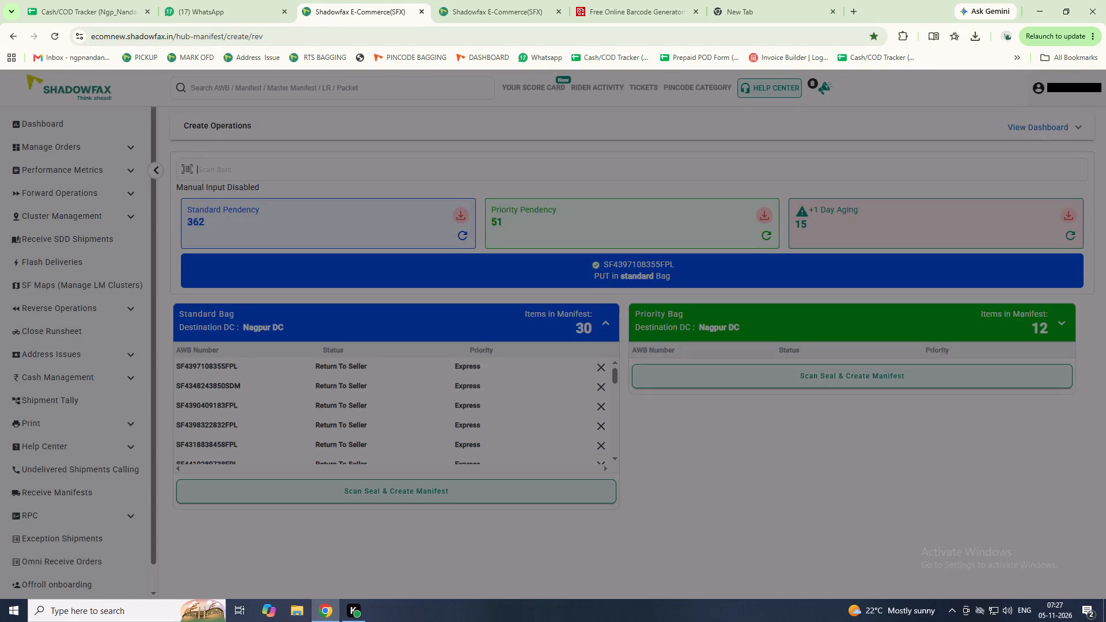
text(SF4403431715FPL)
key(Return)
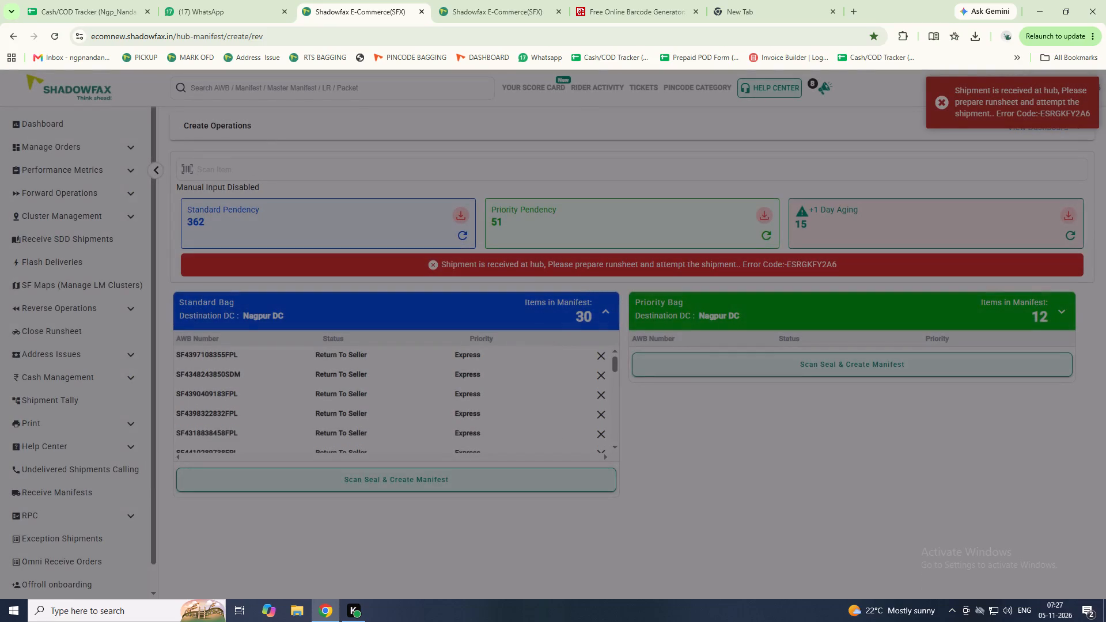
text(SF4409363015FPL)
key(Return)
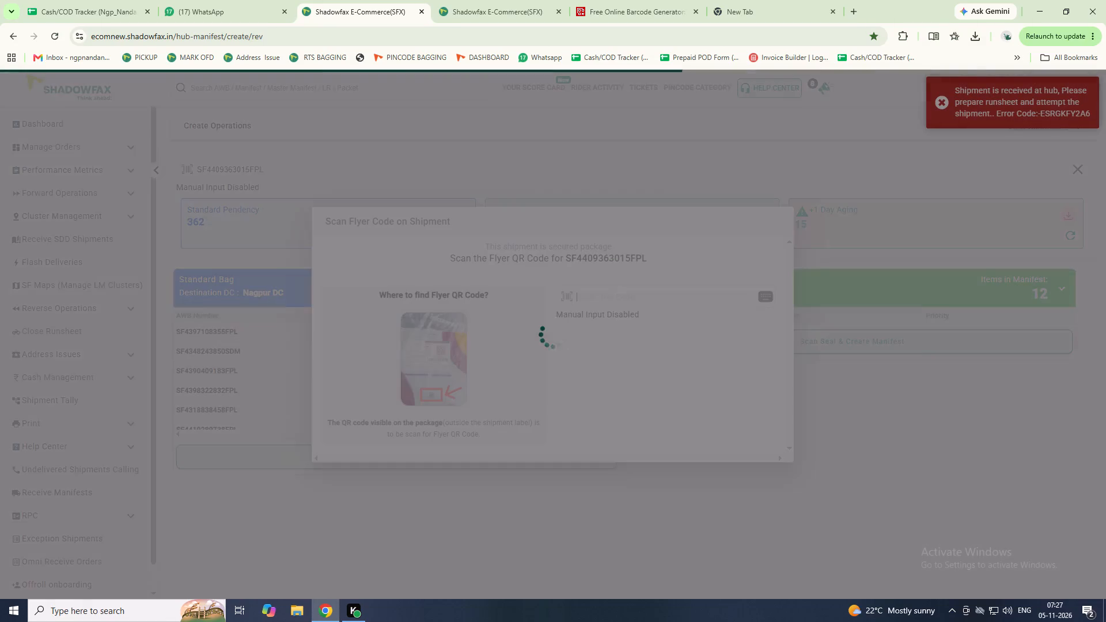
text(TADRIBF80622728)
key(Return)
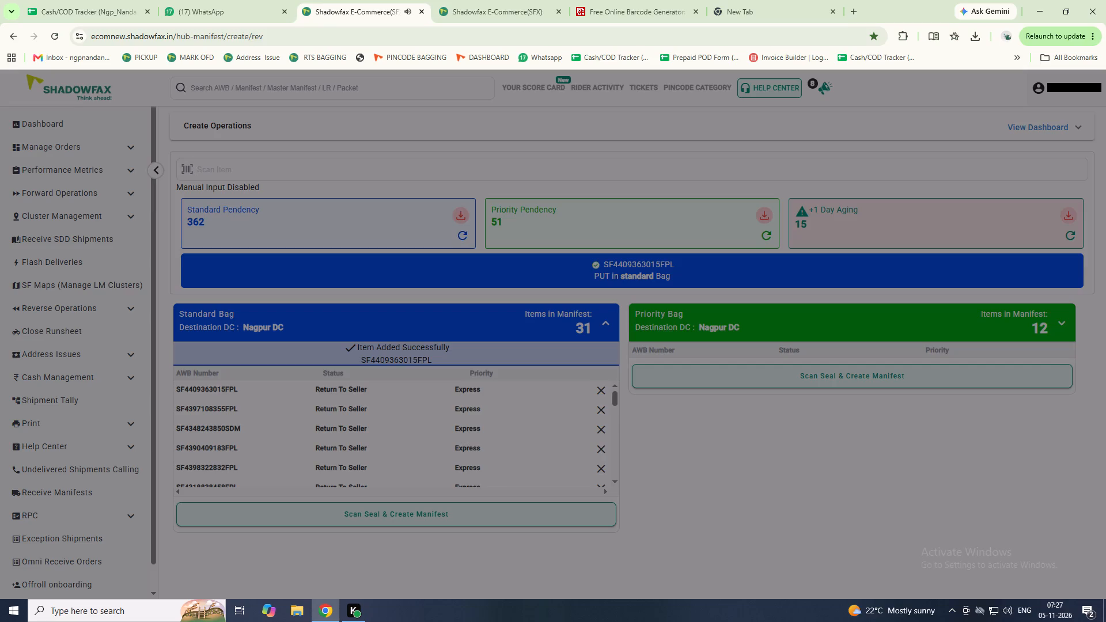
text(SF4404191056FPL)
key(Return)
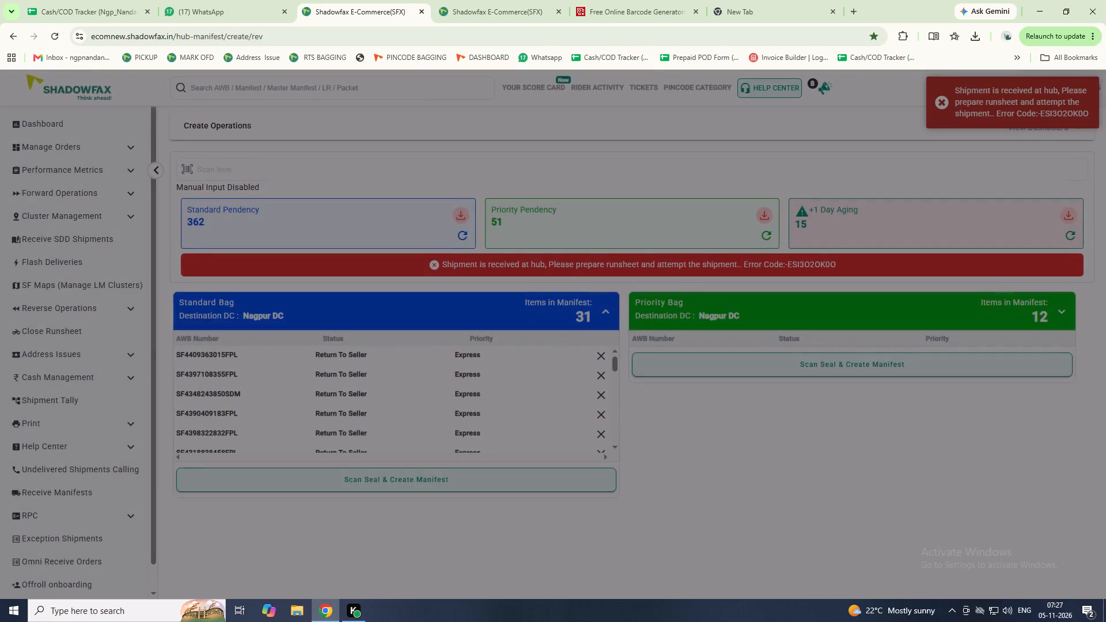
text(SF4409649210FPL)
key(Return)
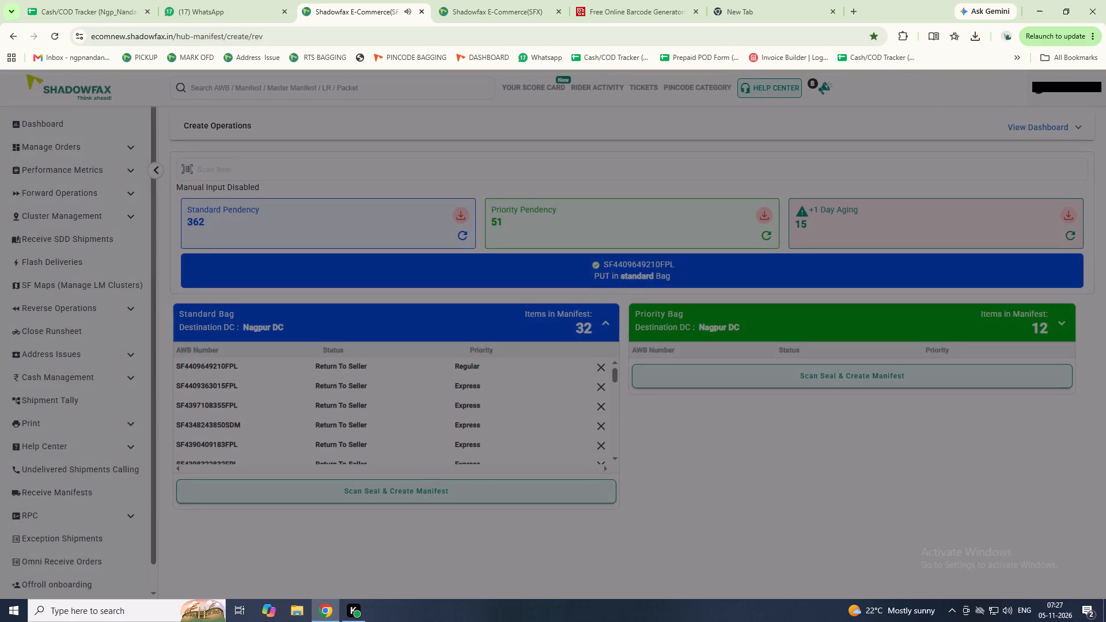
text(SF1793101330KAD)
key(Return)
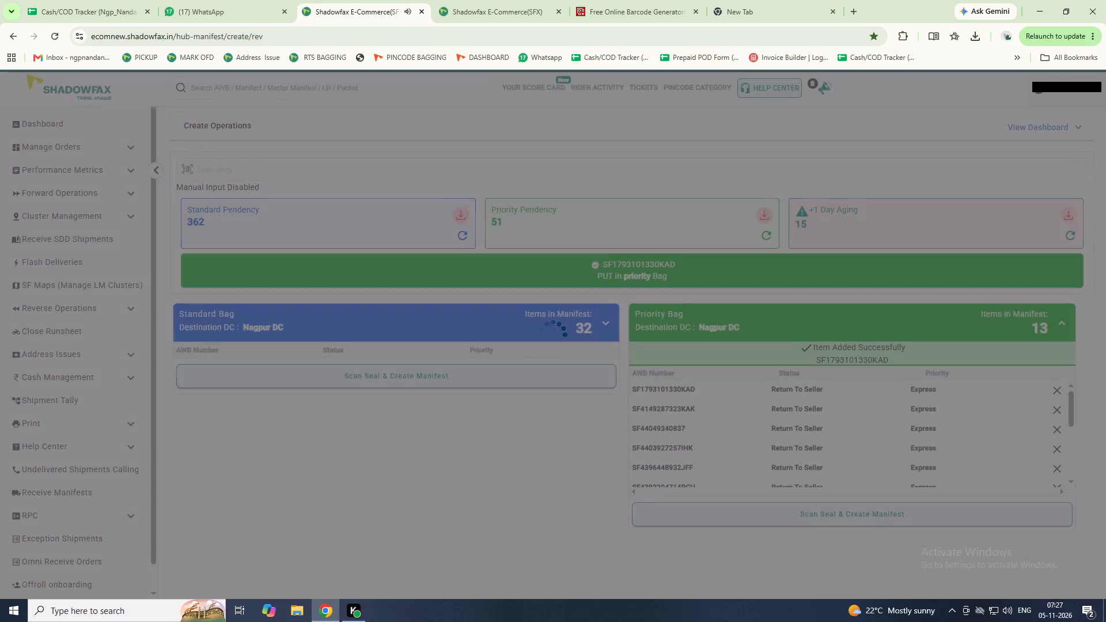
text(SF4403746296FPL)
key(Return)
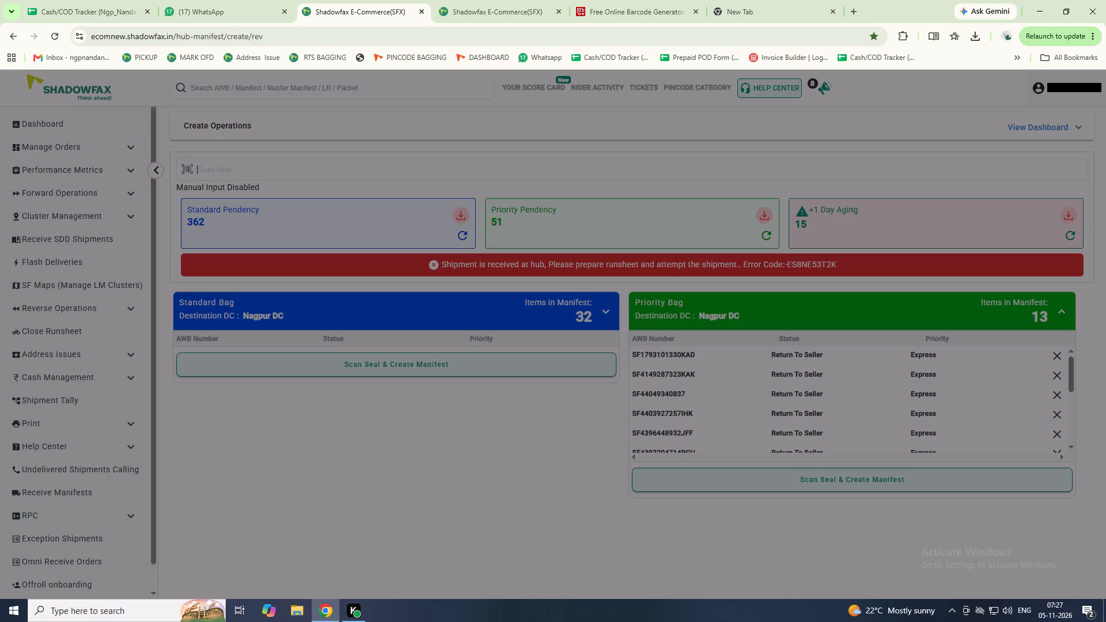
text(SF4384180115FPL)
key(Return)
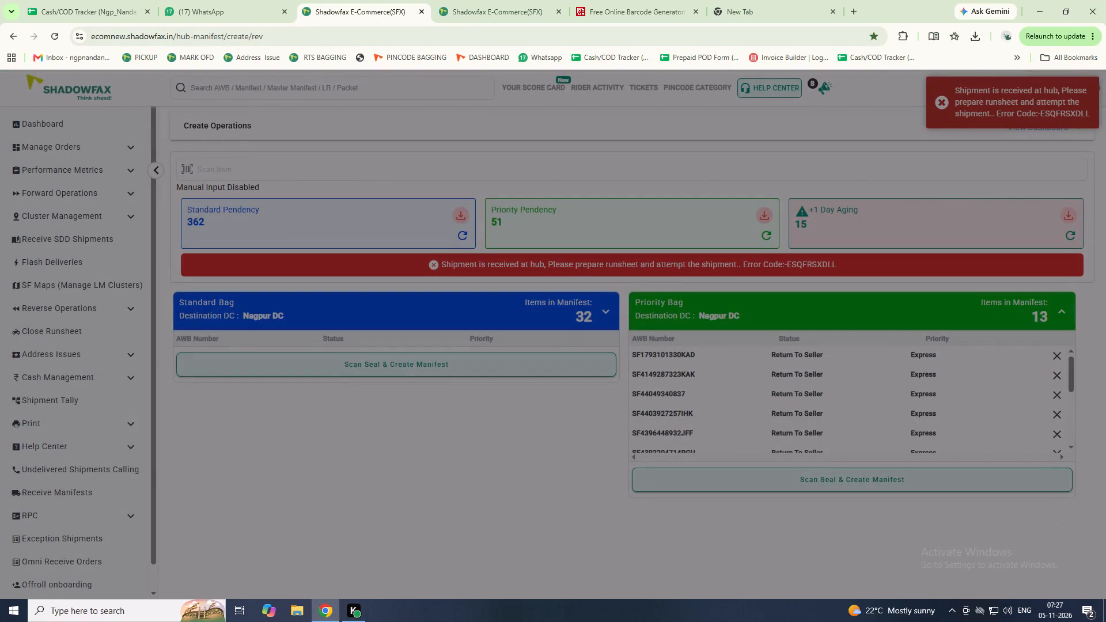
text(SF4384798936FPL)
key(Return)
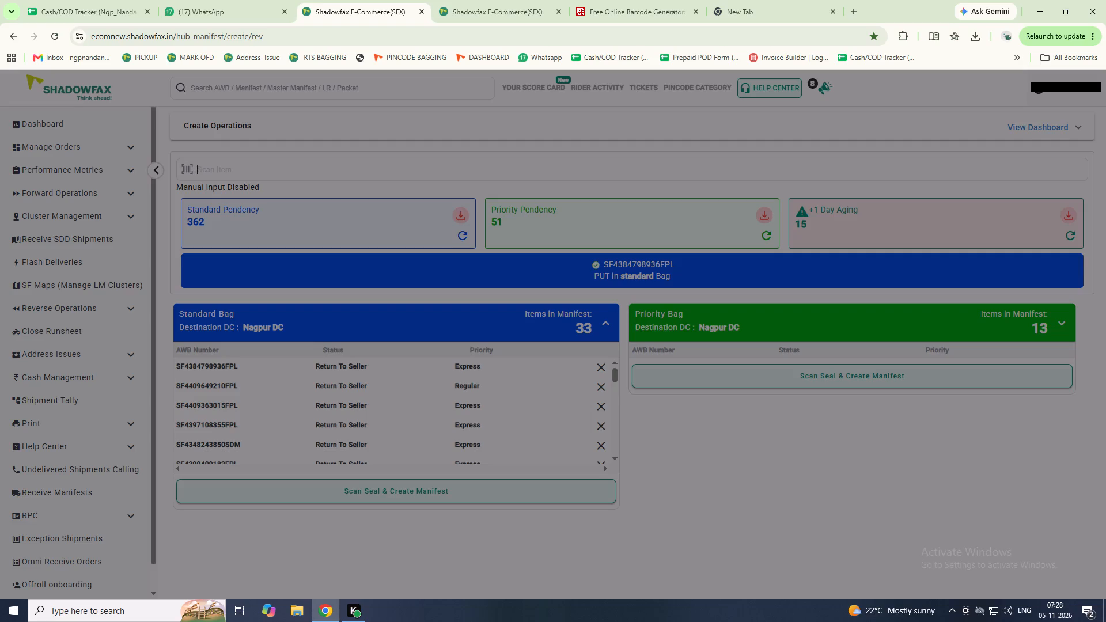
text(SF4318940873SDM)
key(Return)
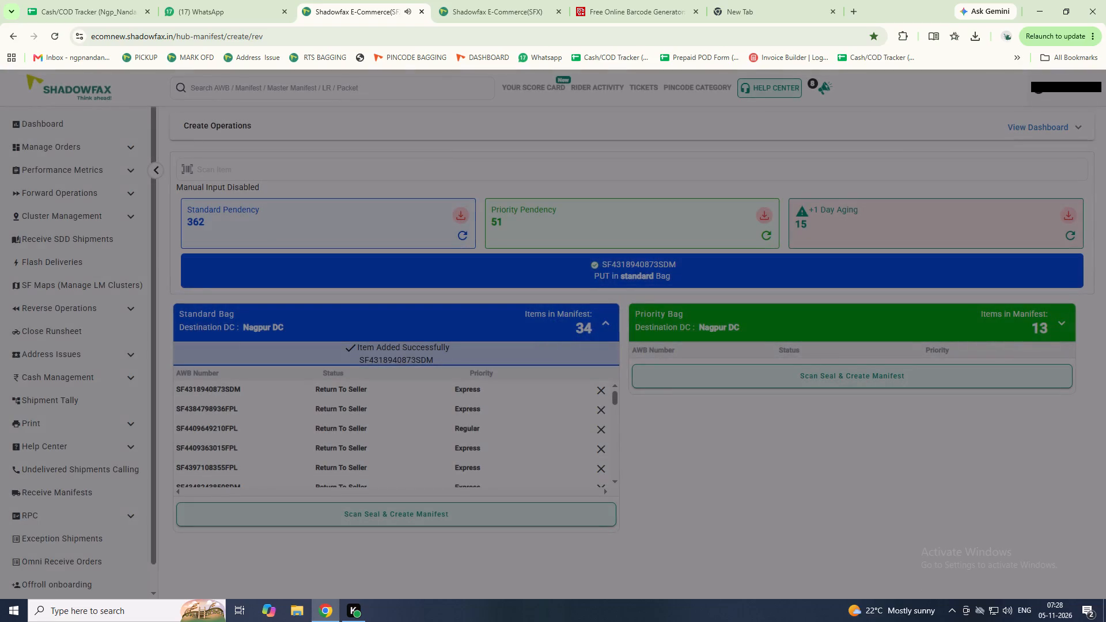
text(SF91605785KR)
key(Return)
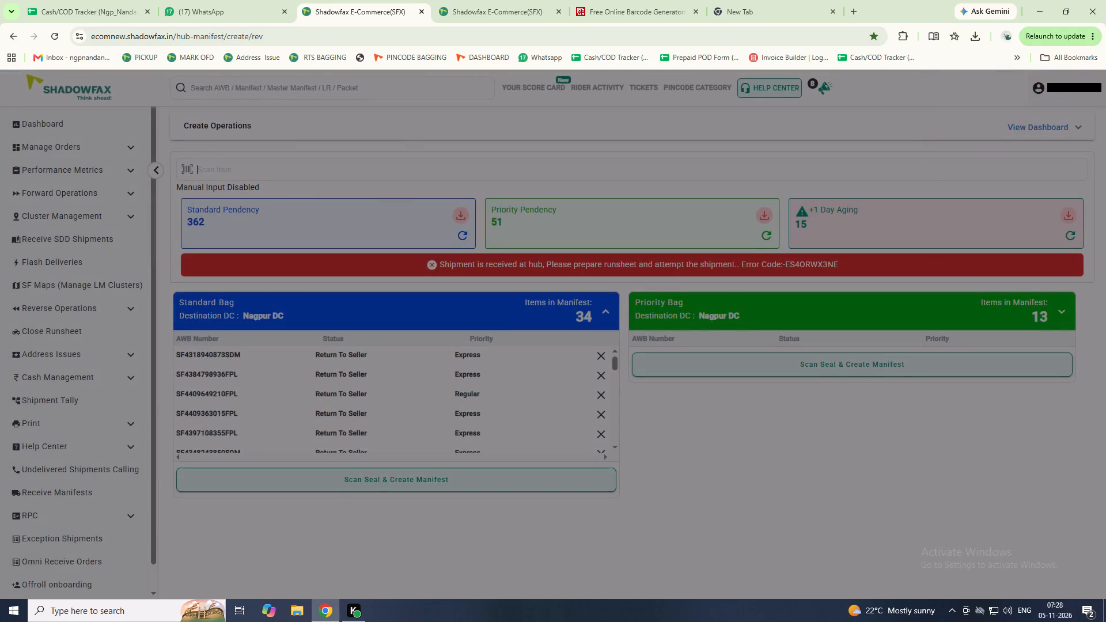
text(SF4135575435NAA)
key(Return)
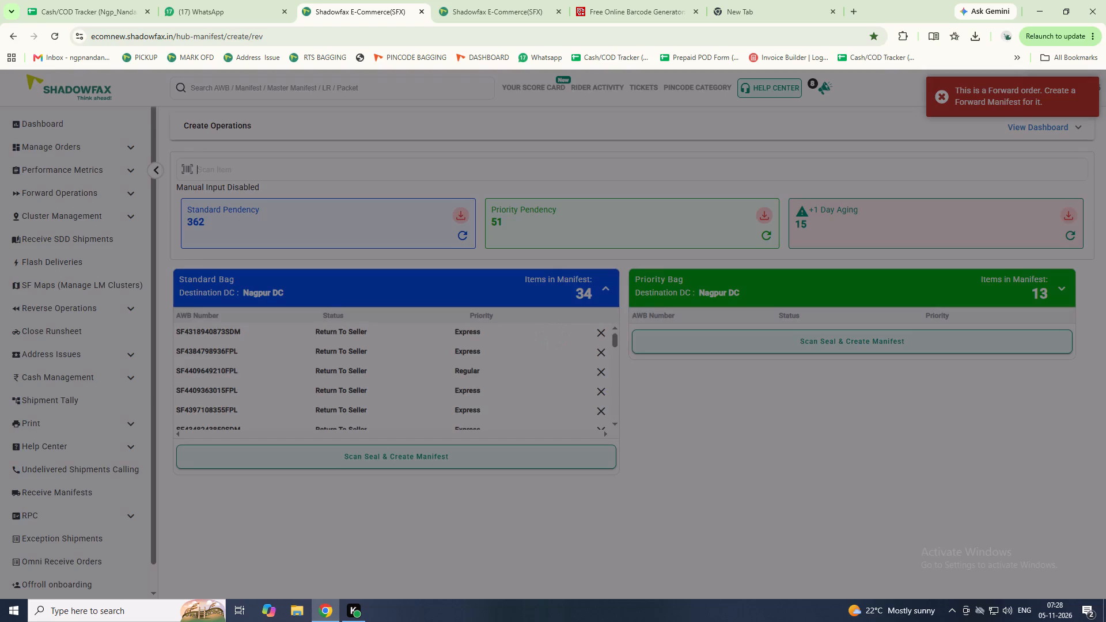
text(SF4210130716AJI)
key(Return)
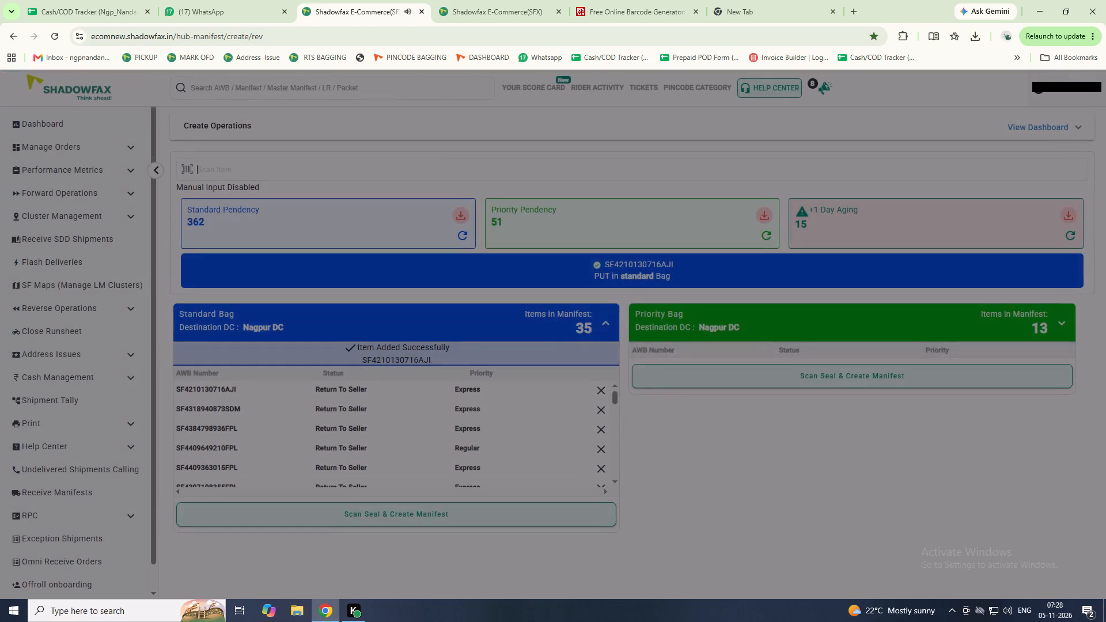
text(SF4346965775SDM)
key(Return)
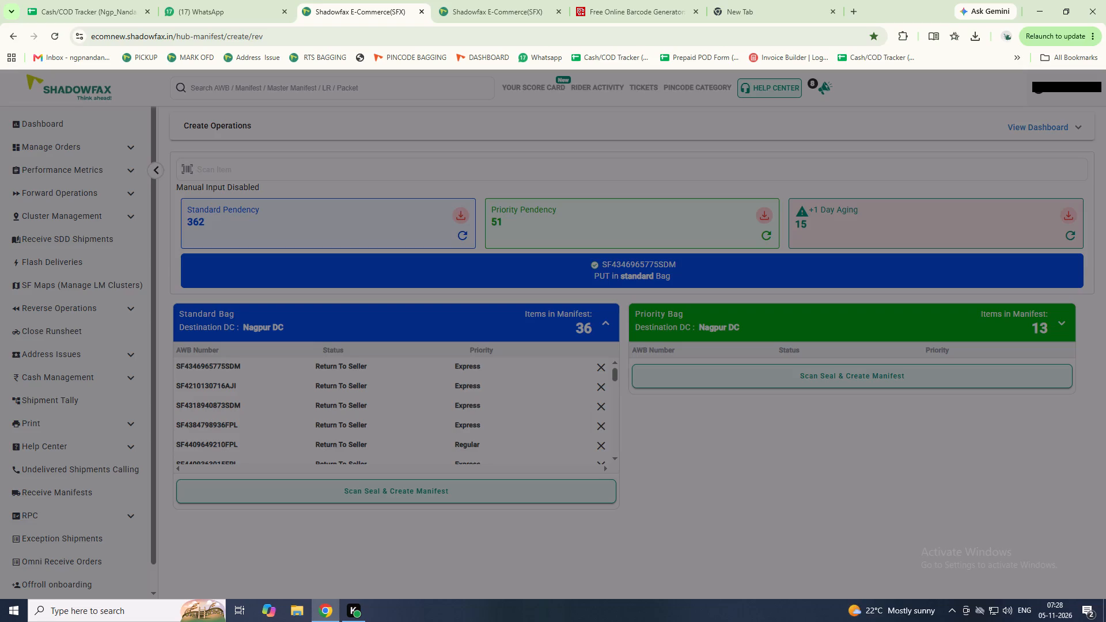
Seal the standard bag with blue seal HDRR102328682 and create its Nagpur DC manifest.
click(398, 492)
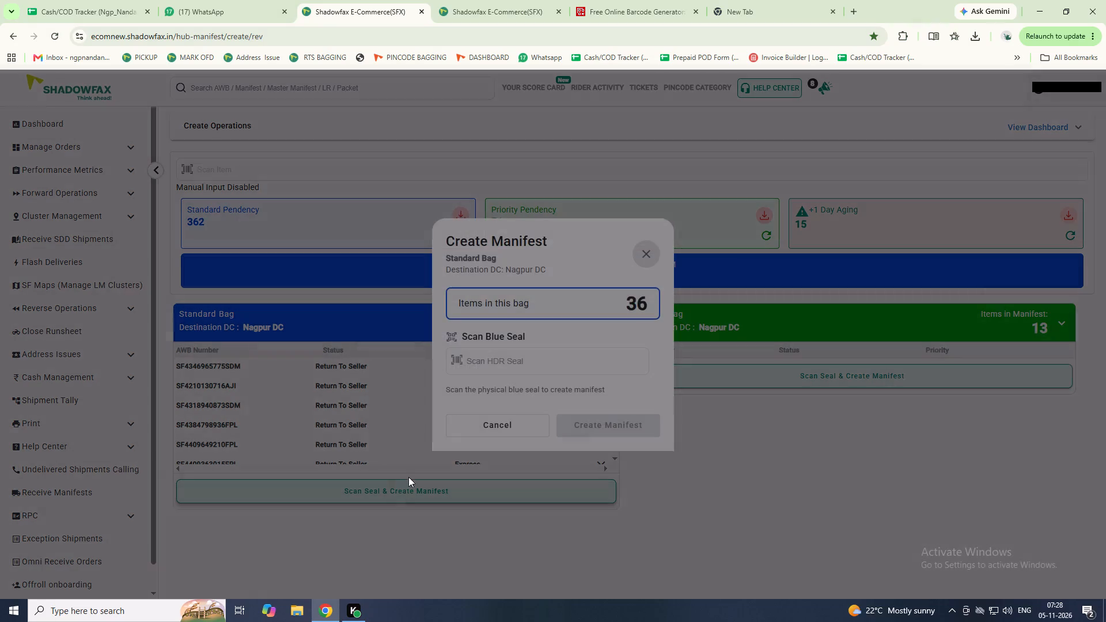
click(476, 368)
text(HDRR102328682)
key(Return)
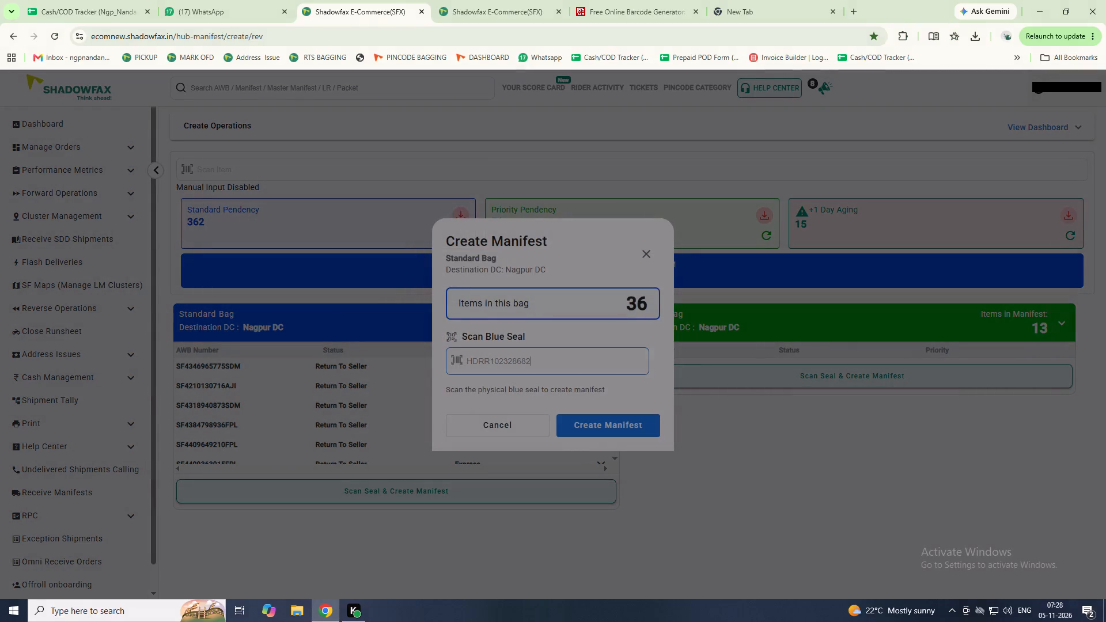
click(578, 423)
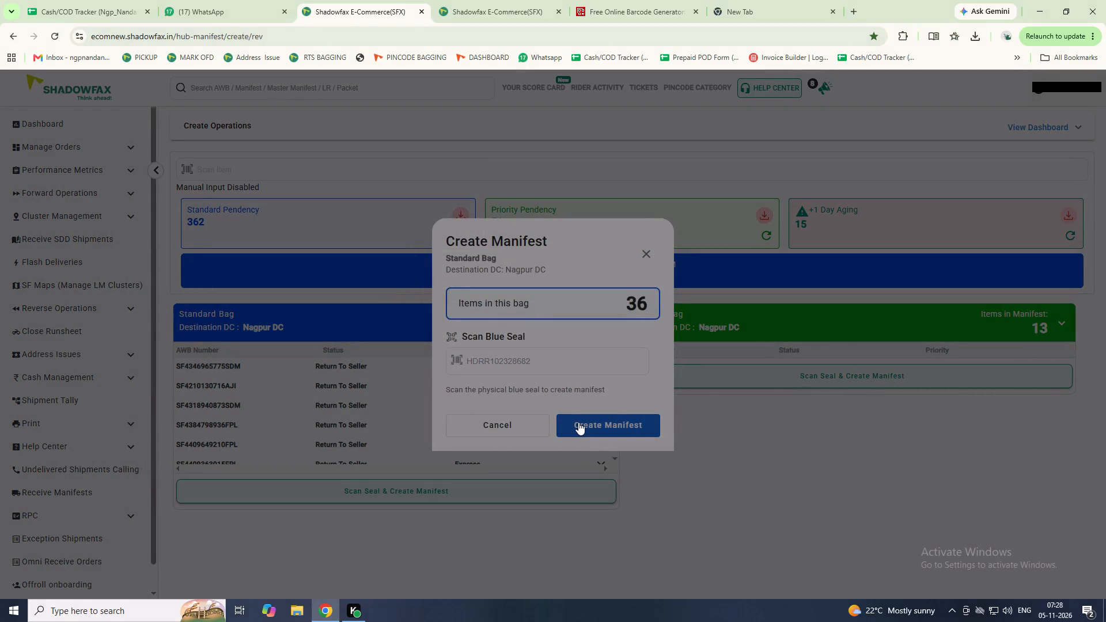
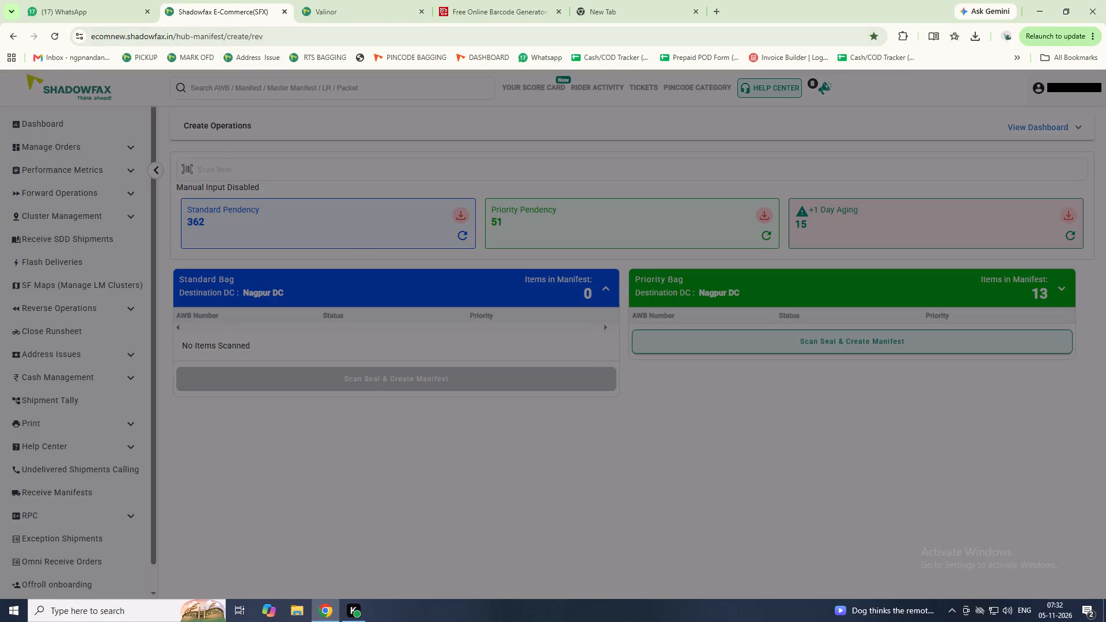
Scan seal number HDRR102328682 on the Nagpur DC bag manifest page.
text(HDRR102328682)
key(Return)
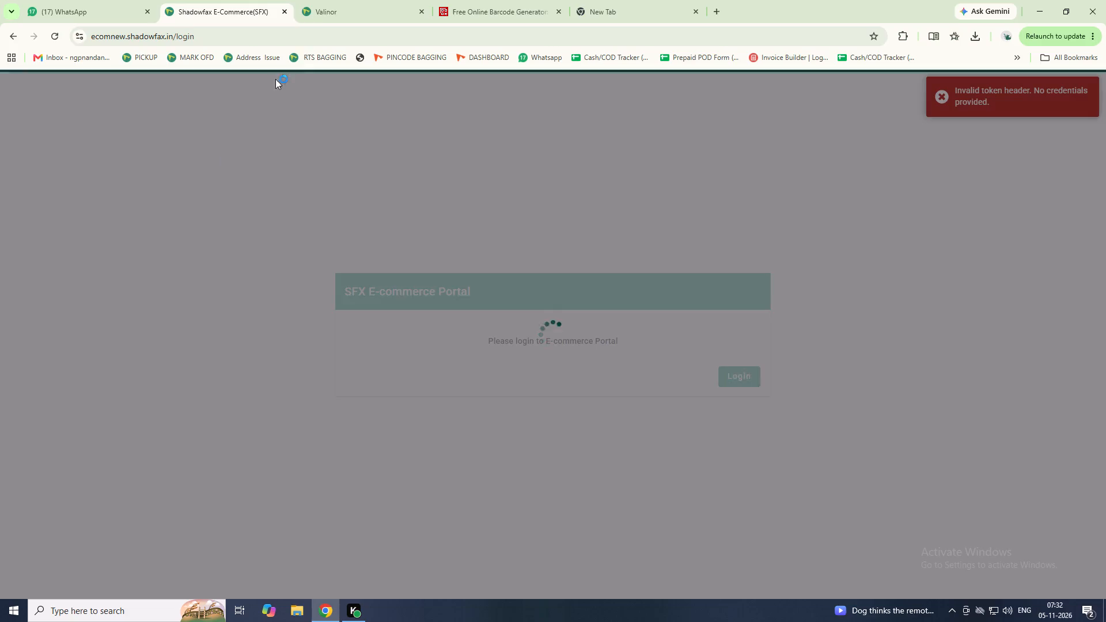
Close the Shadowfax E-Commerce portal's browser tab.
click(282, 14)
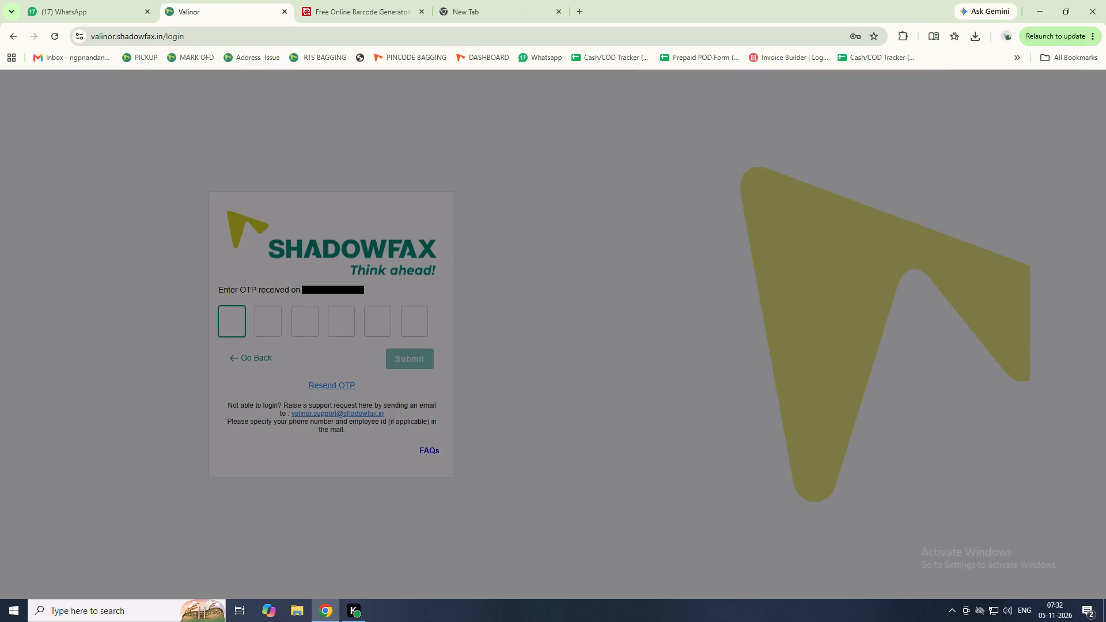
Switch to the online barcode generator page and open its web address for editing.
click(296, 2)
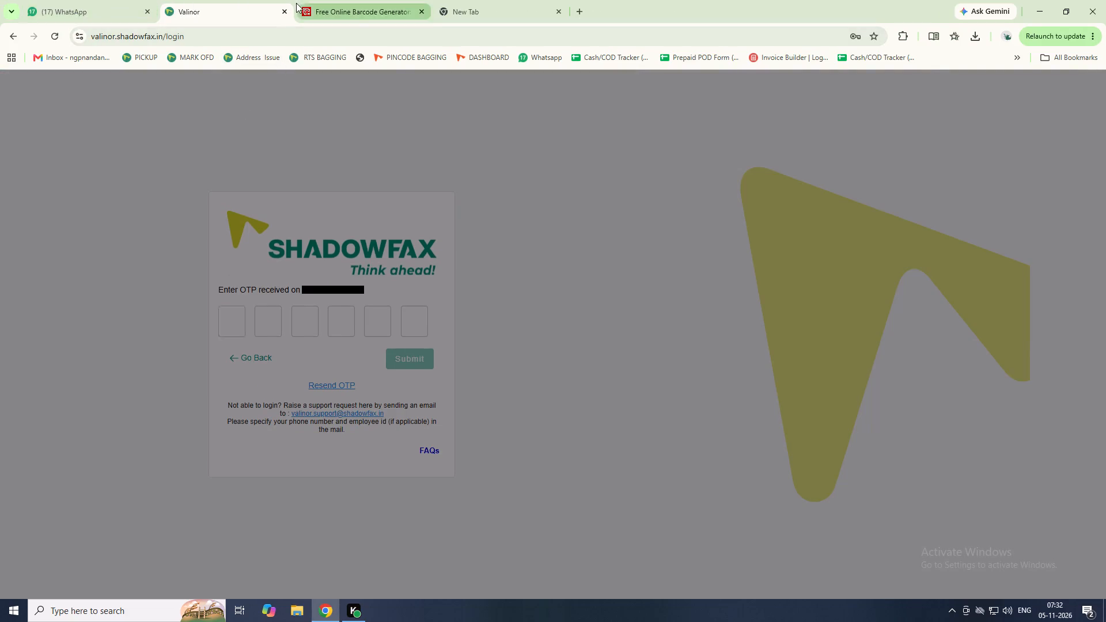
click(286, 40)
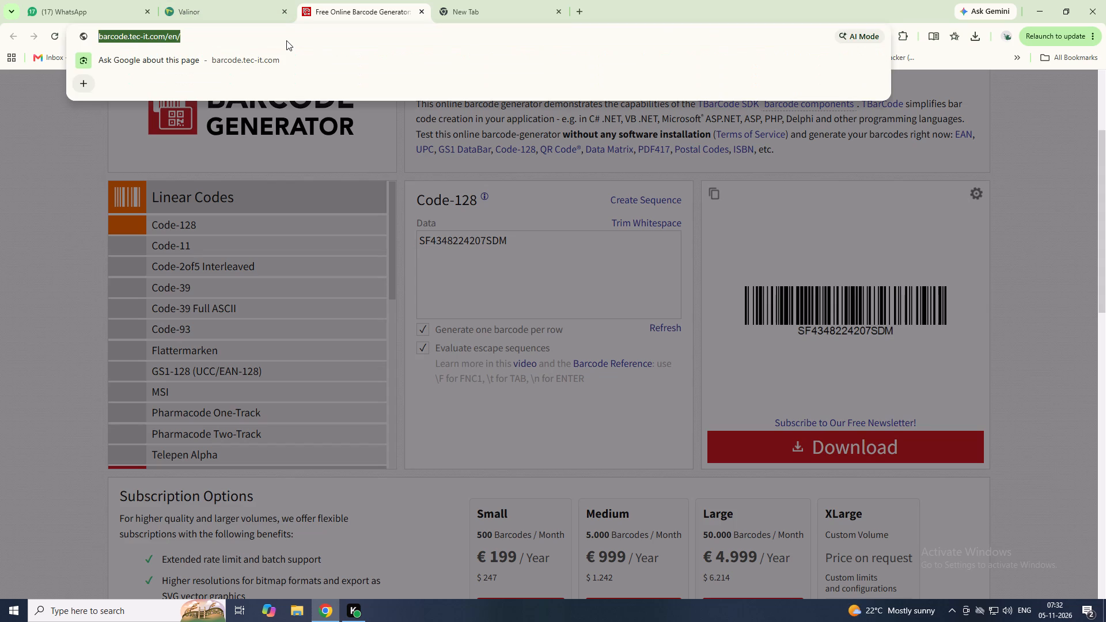
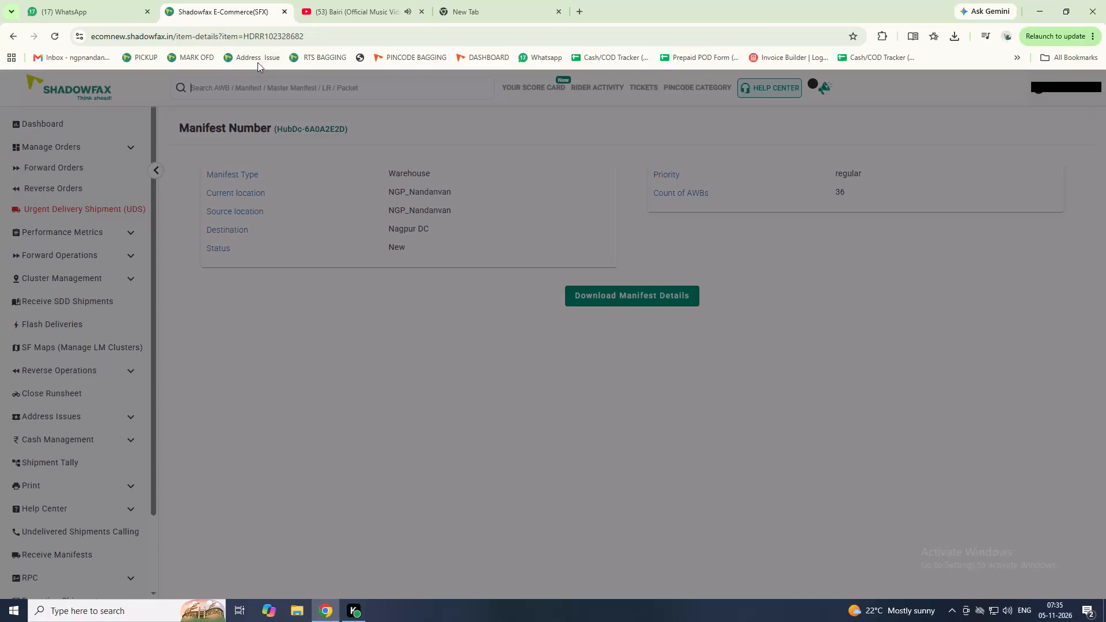
click(295, 54)
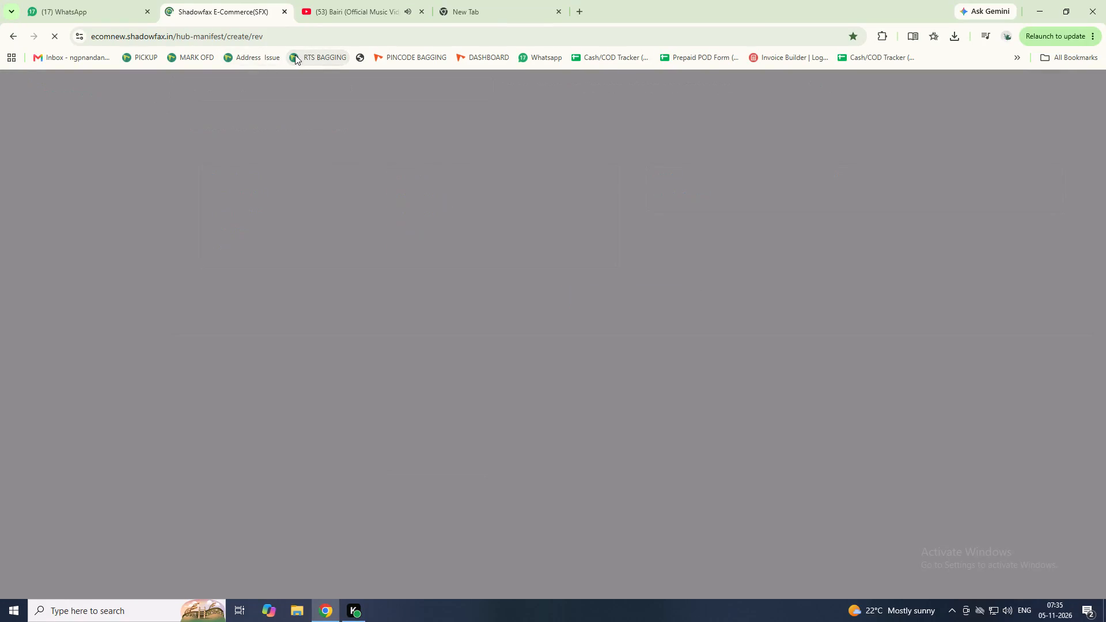
click(271, 164)
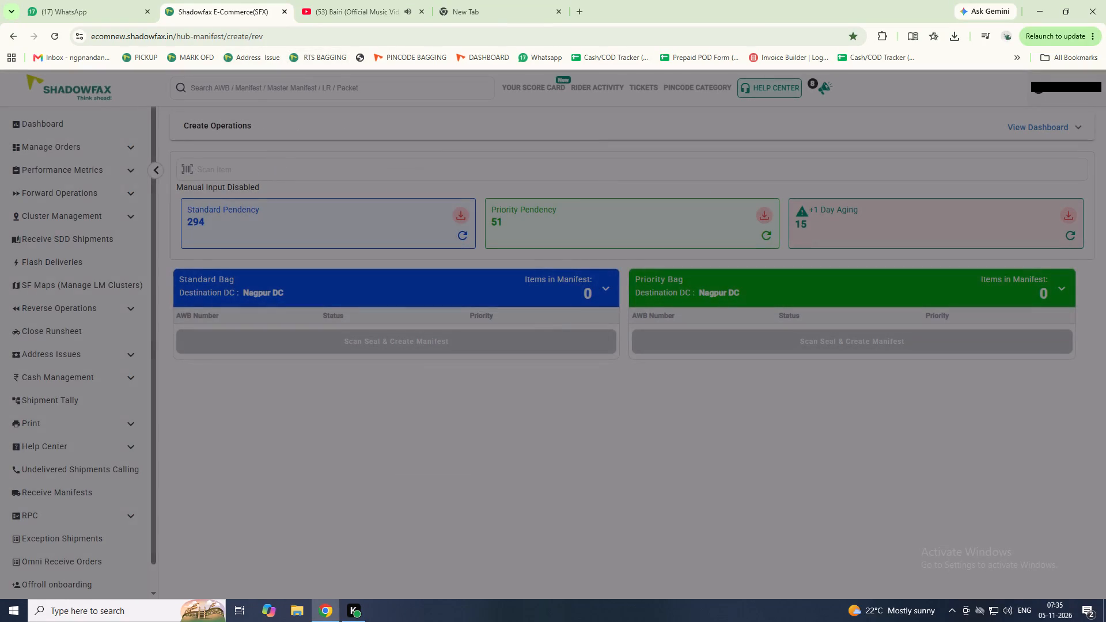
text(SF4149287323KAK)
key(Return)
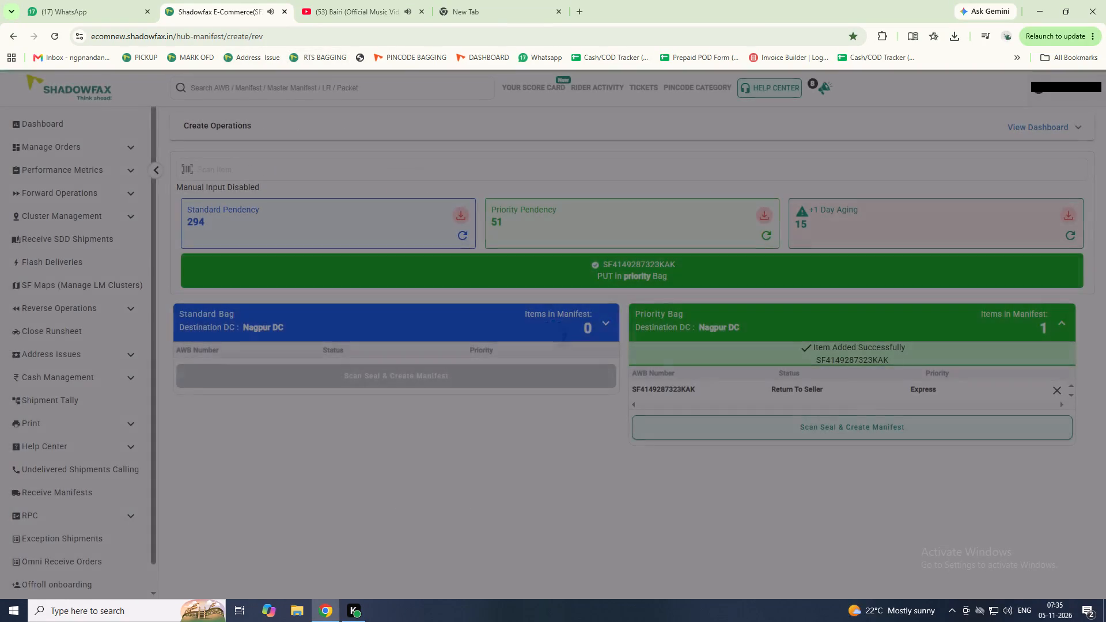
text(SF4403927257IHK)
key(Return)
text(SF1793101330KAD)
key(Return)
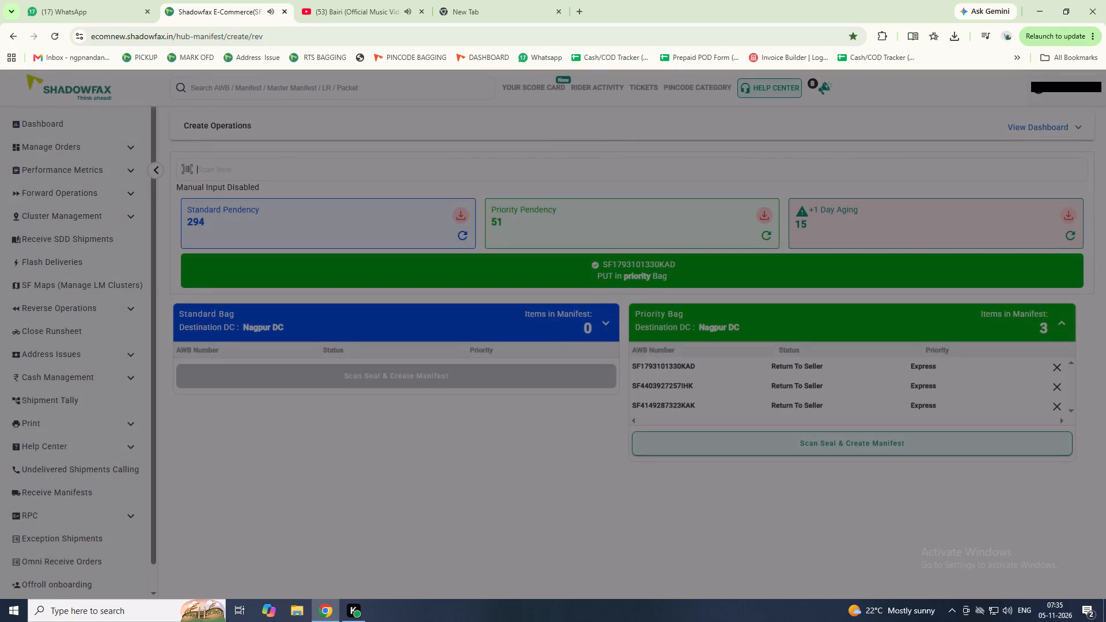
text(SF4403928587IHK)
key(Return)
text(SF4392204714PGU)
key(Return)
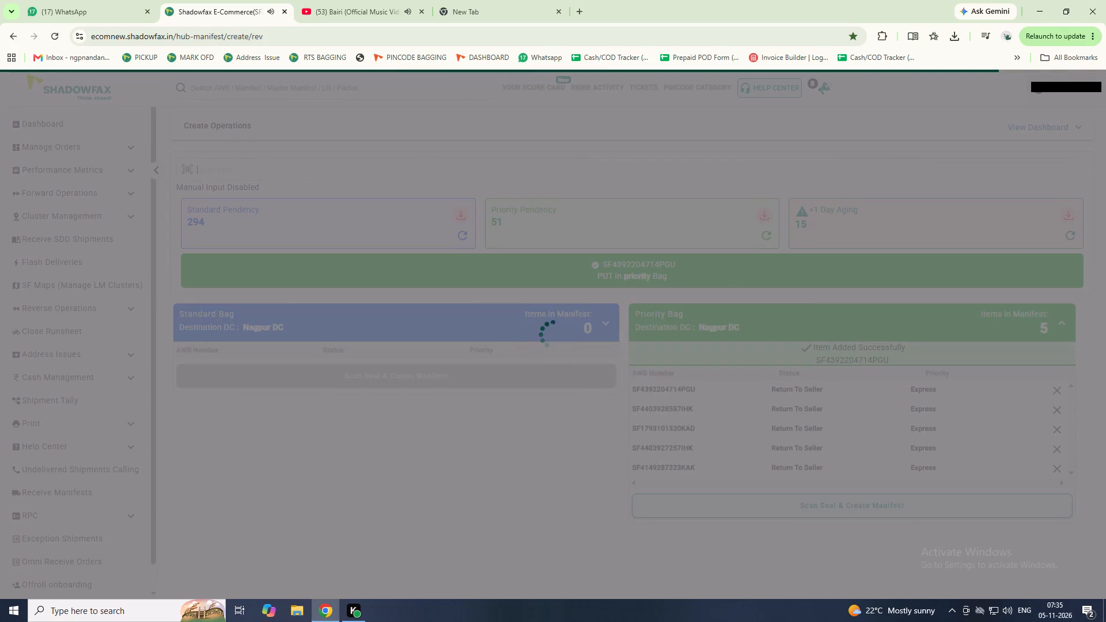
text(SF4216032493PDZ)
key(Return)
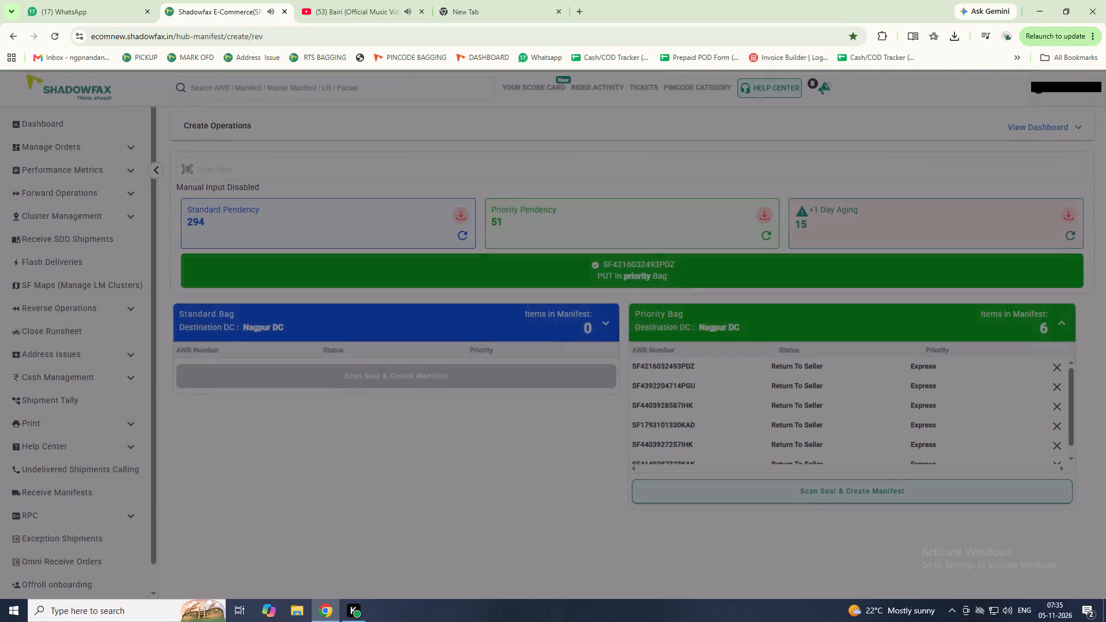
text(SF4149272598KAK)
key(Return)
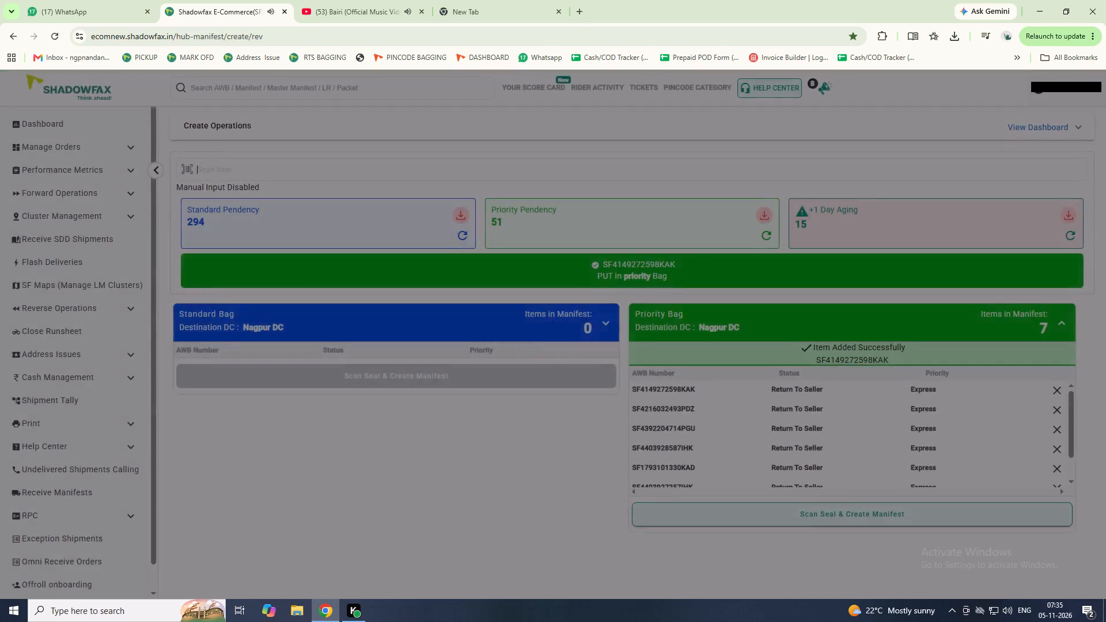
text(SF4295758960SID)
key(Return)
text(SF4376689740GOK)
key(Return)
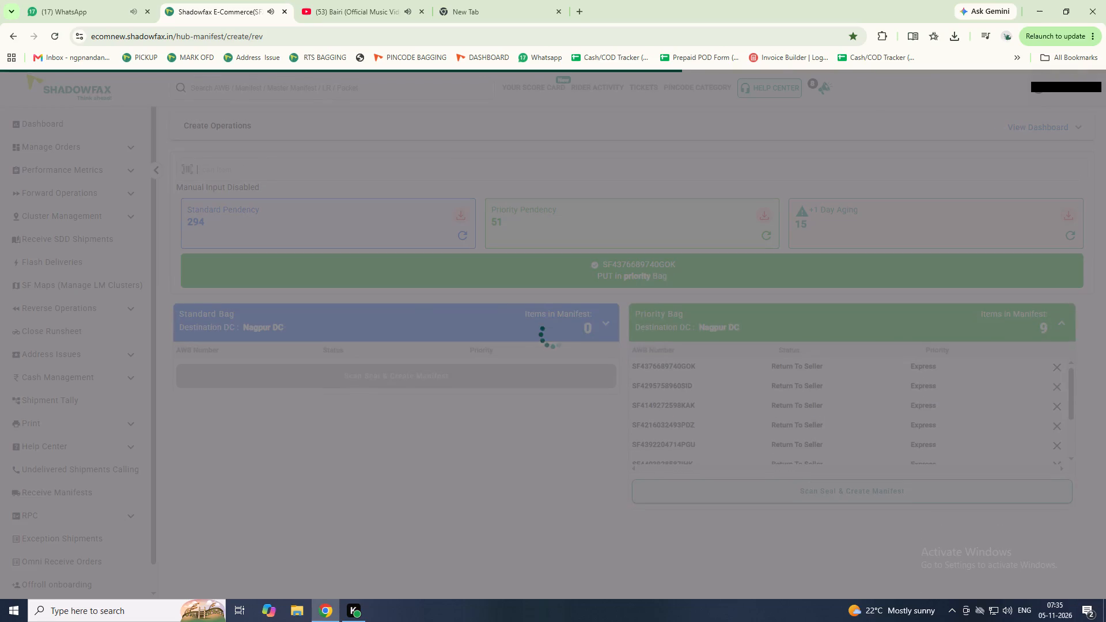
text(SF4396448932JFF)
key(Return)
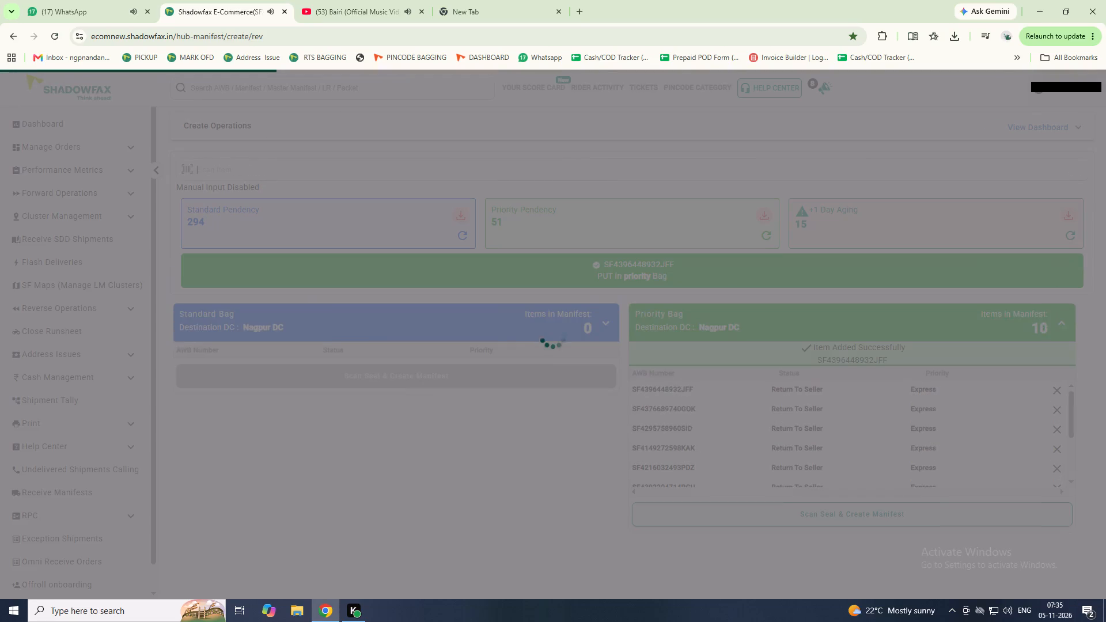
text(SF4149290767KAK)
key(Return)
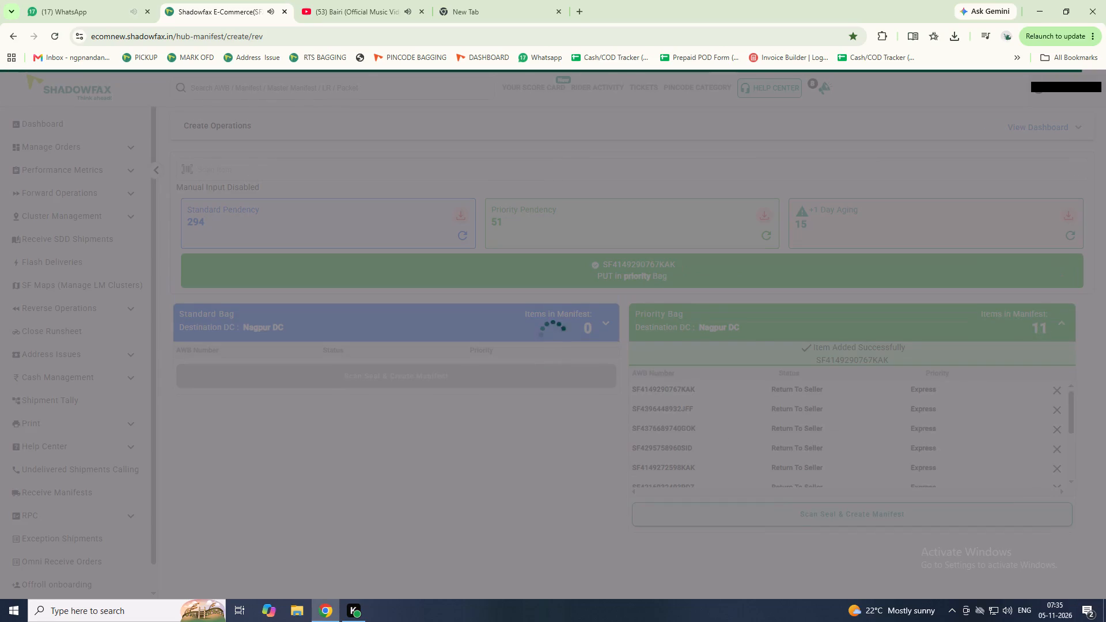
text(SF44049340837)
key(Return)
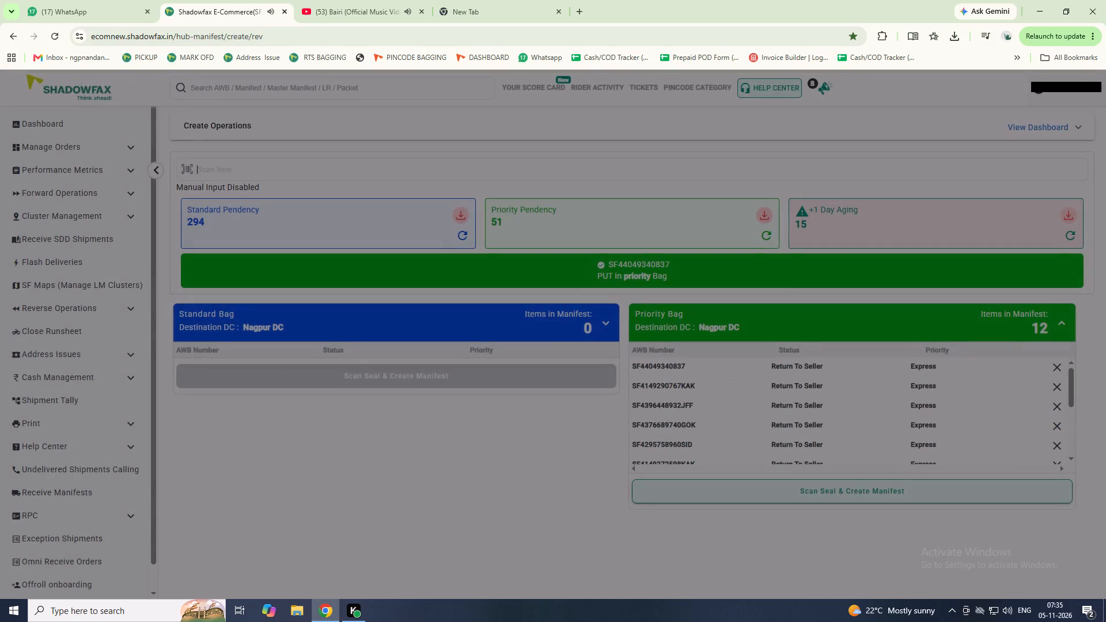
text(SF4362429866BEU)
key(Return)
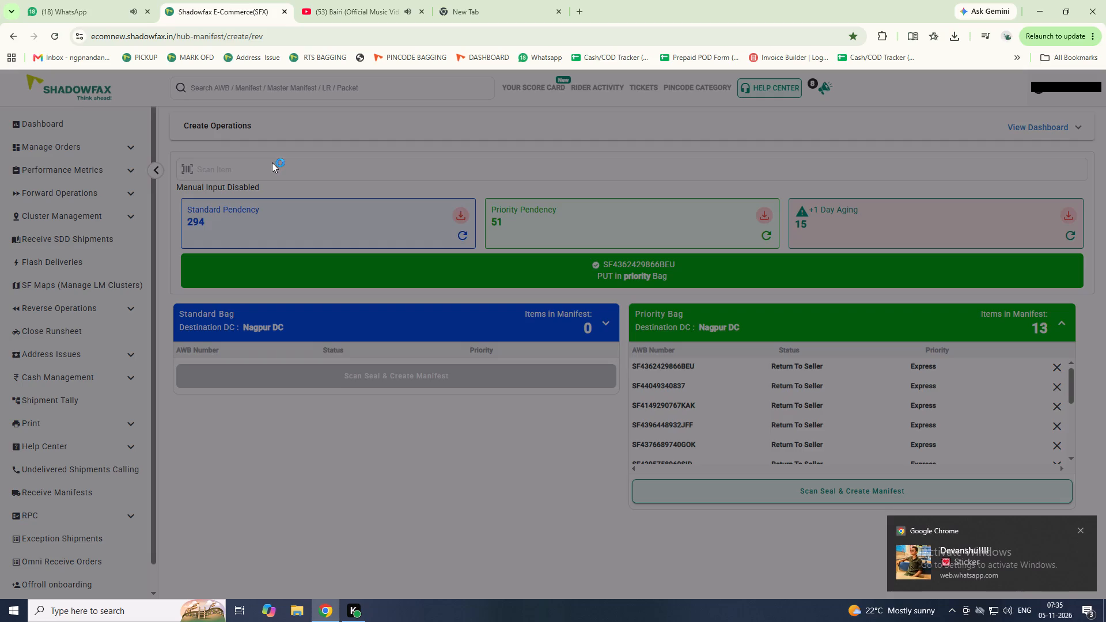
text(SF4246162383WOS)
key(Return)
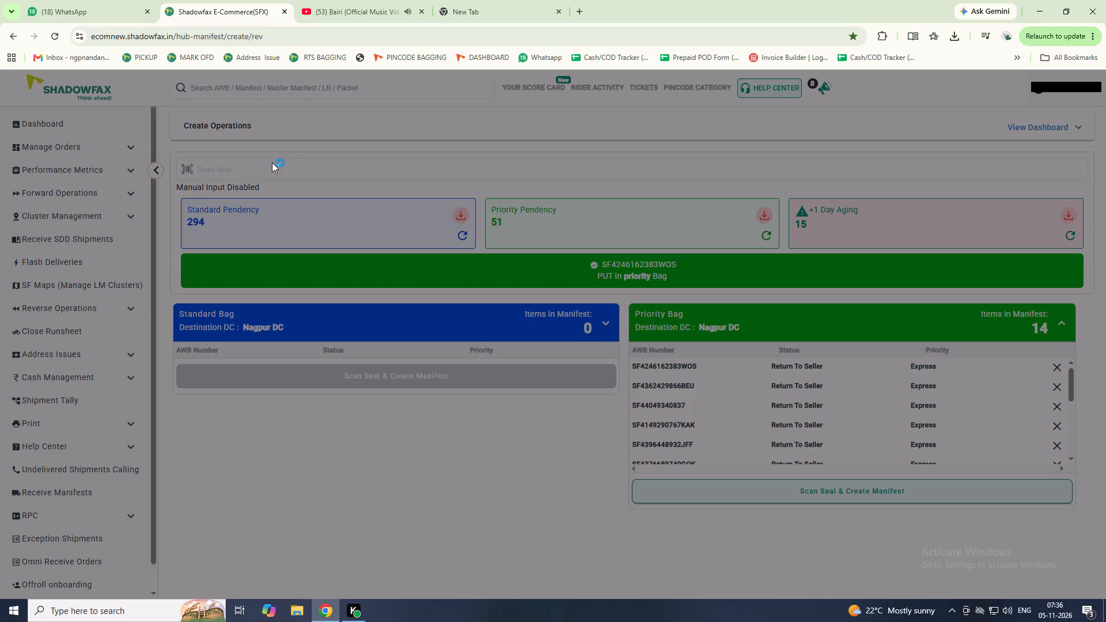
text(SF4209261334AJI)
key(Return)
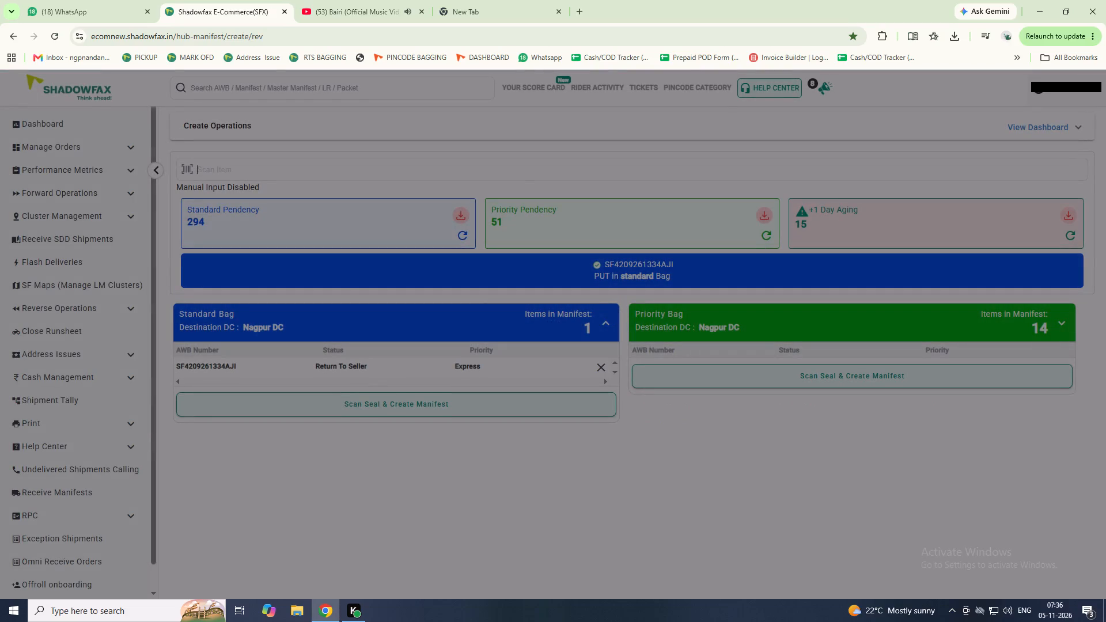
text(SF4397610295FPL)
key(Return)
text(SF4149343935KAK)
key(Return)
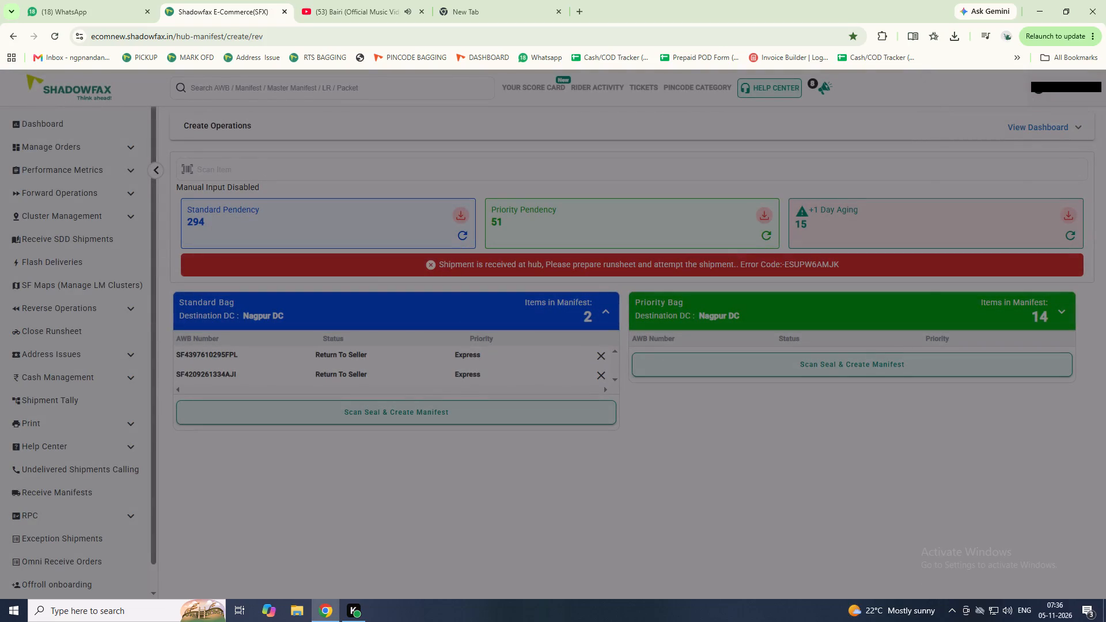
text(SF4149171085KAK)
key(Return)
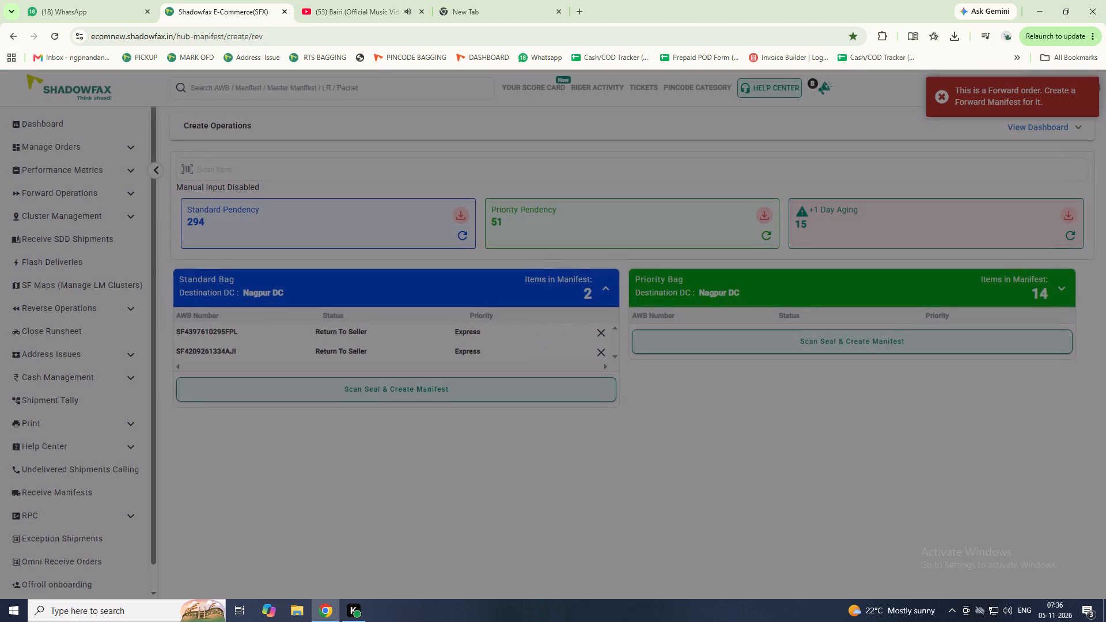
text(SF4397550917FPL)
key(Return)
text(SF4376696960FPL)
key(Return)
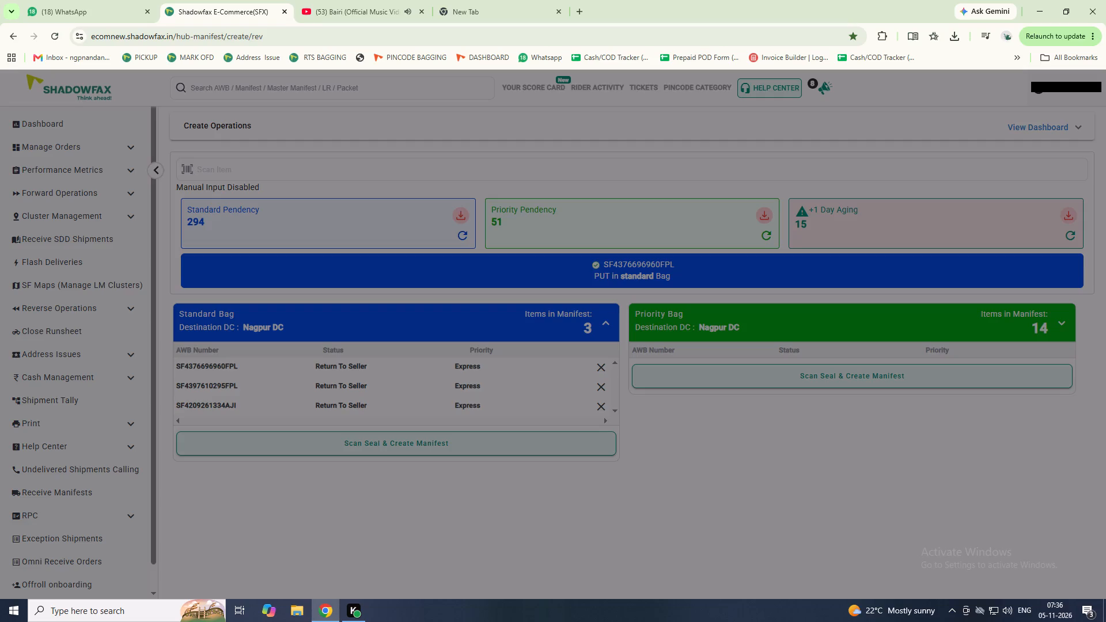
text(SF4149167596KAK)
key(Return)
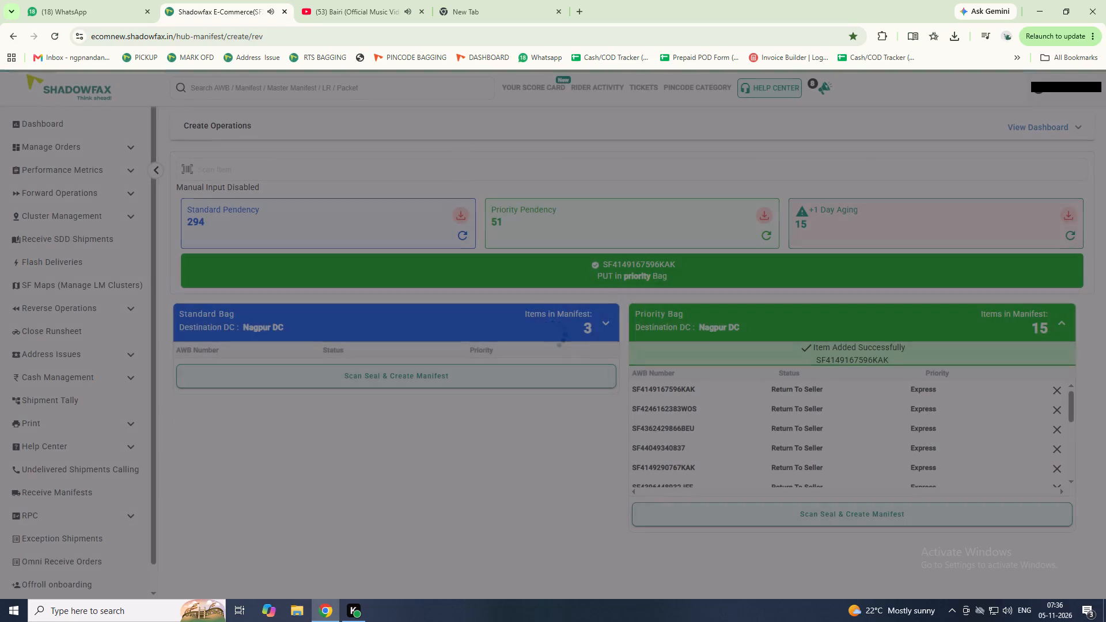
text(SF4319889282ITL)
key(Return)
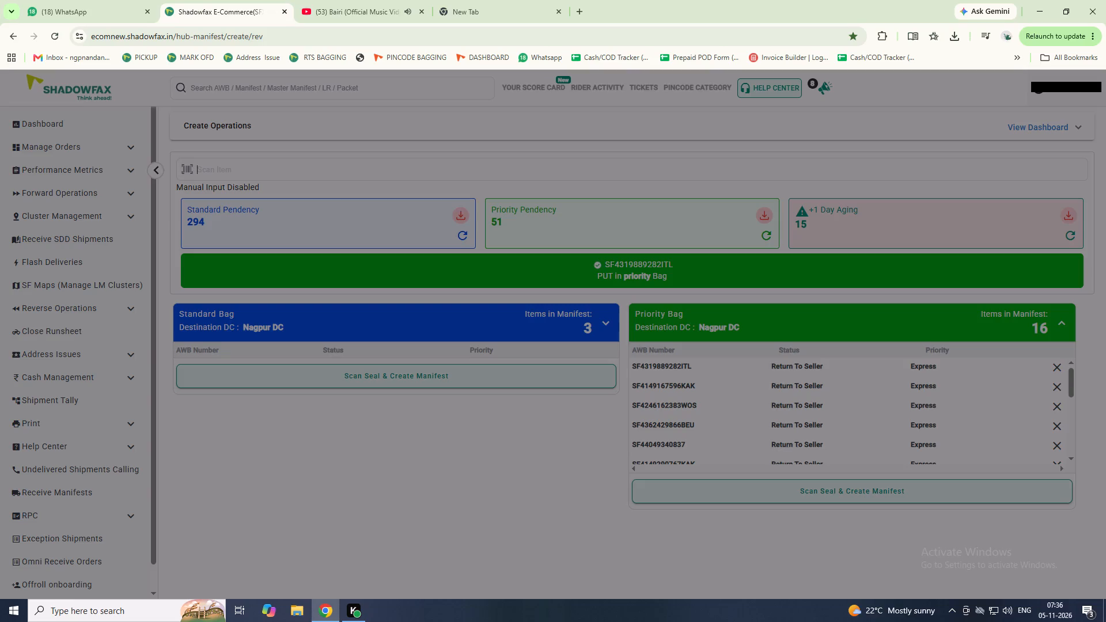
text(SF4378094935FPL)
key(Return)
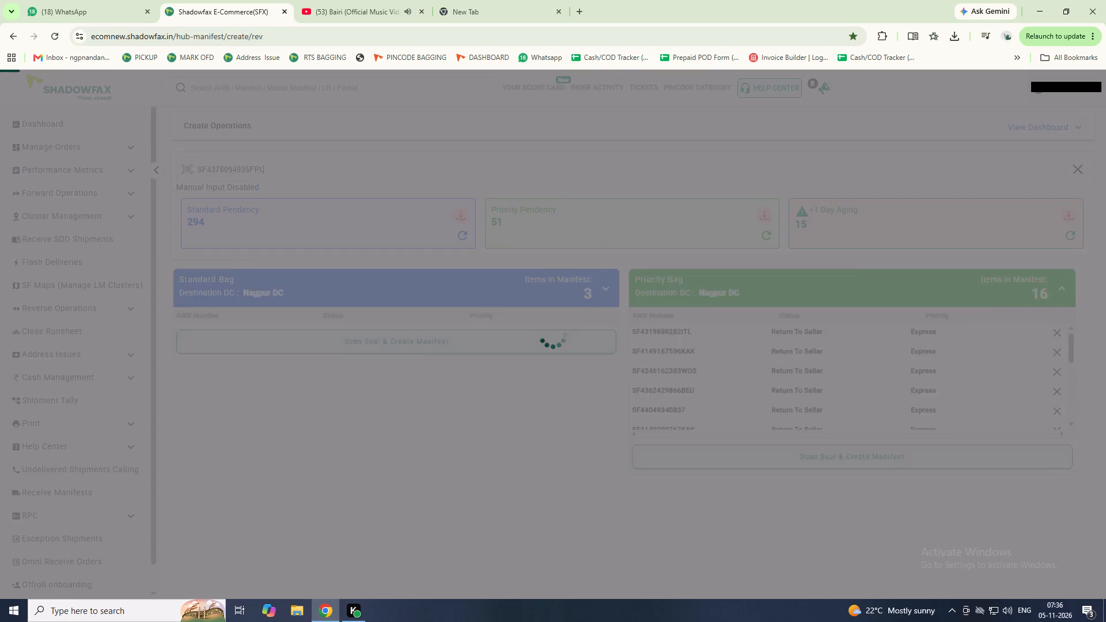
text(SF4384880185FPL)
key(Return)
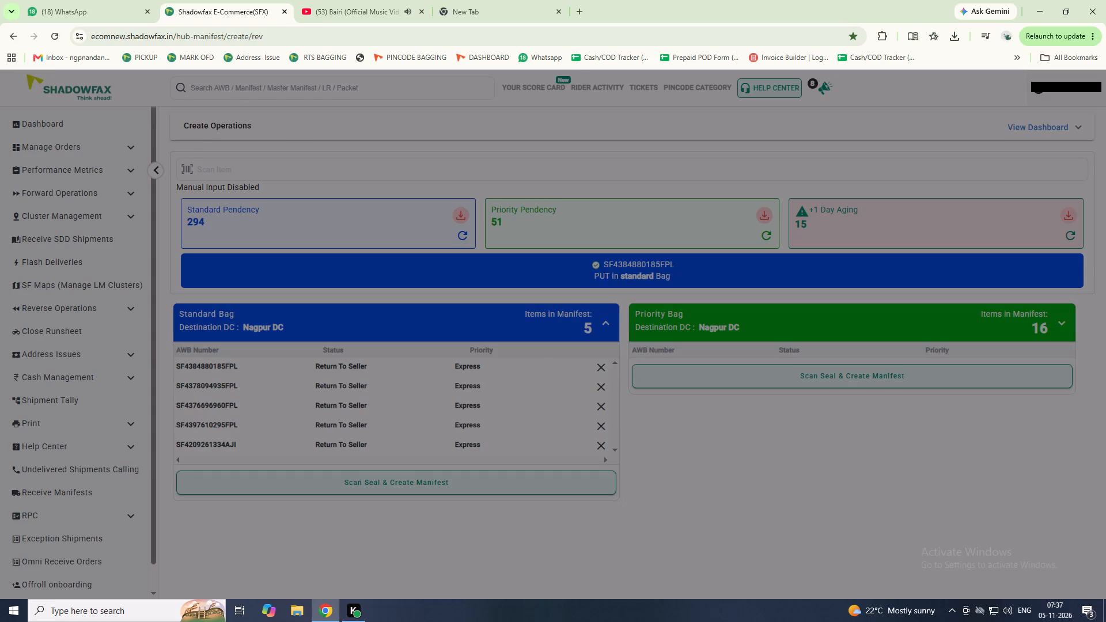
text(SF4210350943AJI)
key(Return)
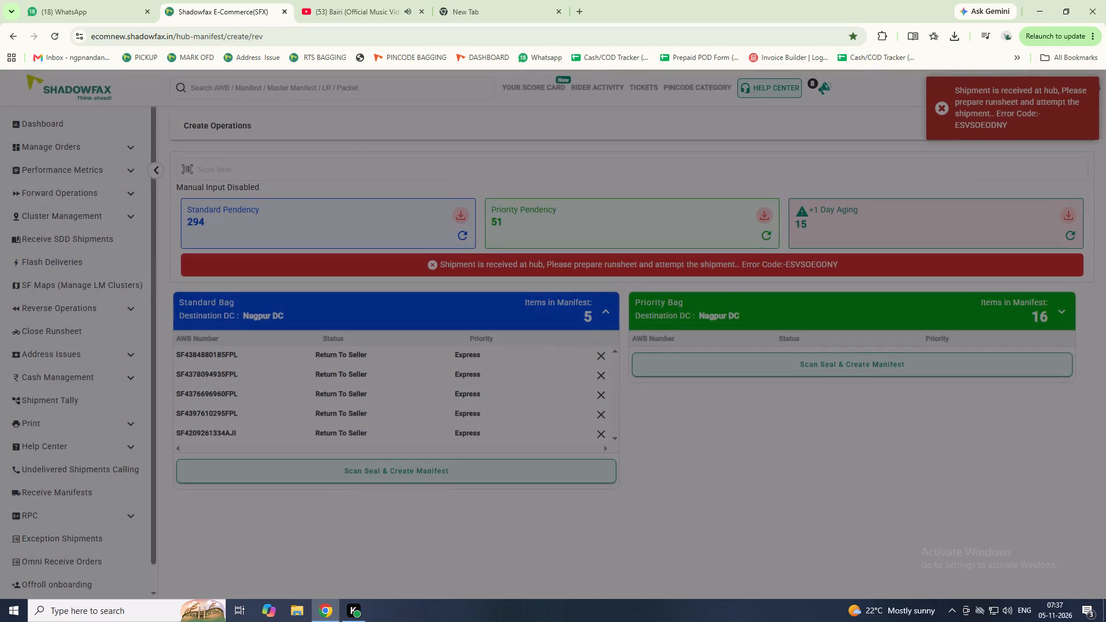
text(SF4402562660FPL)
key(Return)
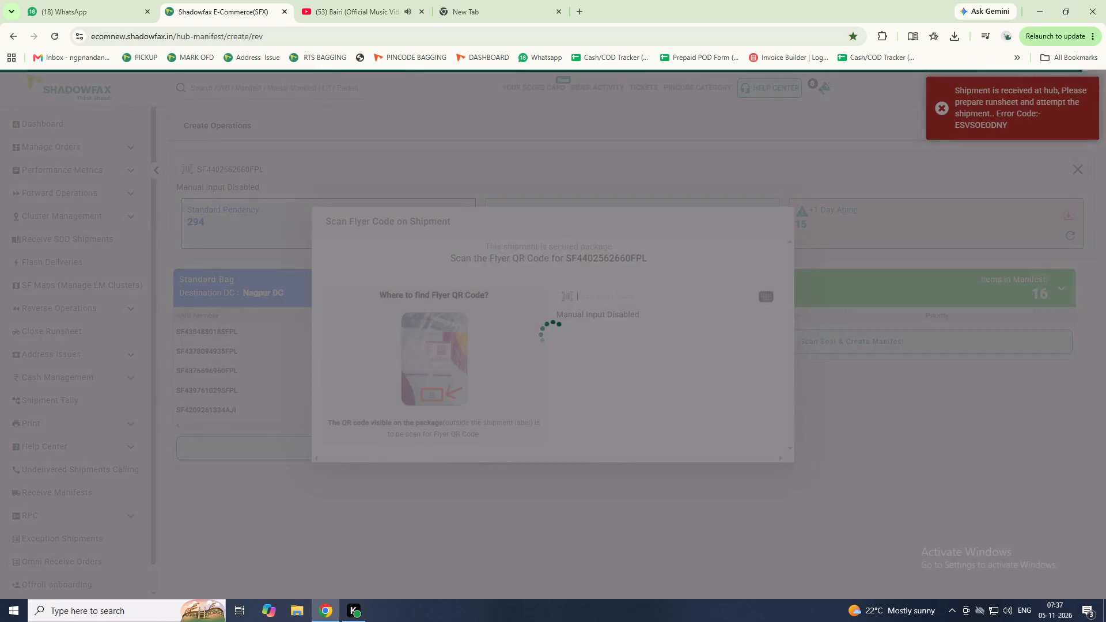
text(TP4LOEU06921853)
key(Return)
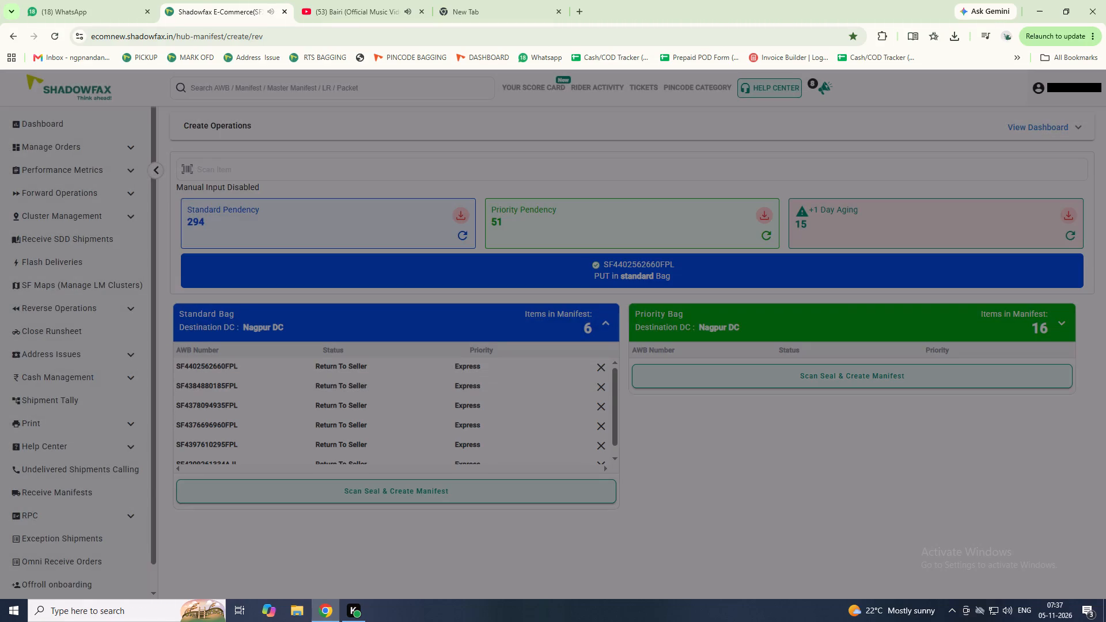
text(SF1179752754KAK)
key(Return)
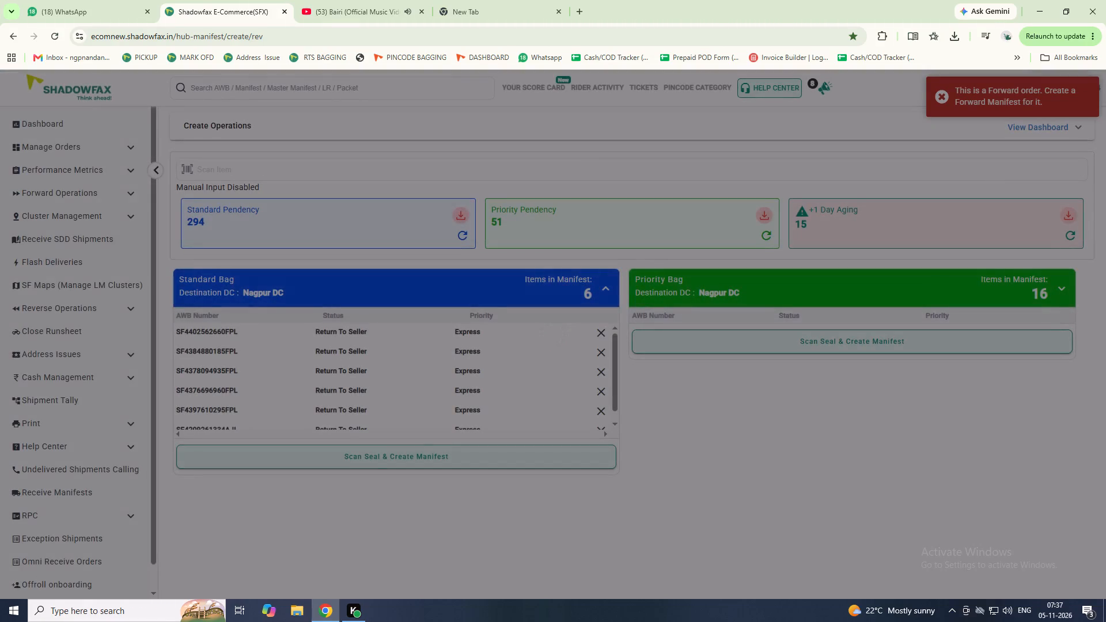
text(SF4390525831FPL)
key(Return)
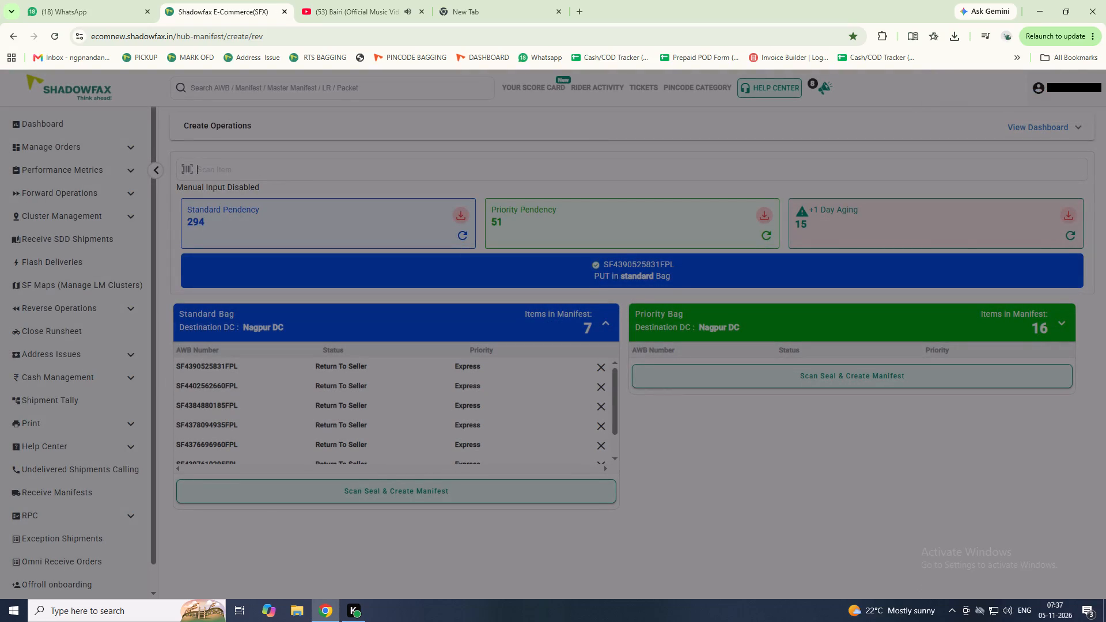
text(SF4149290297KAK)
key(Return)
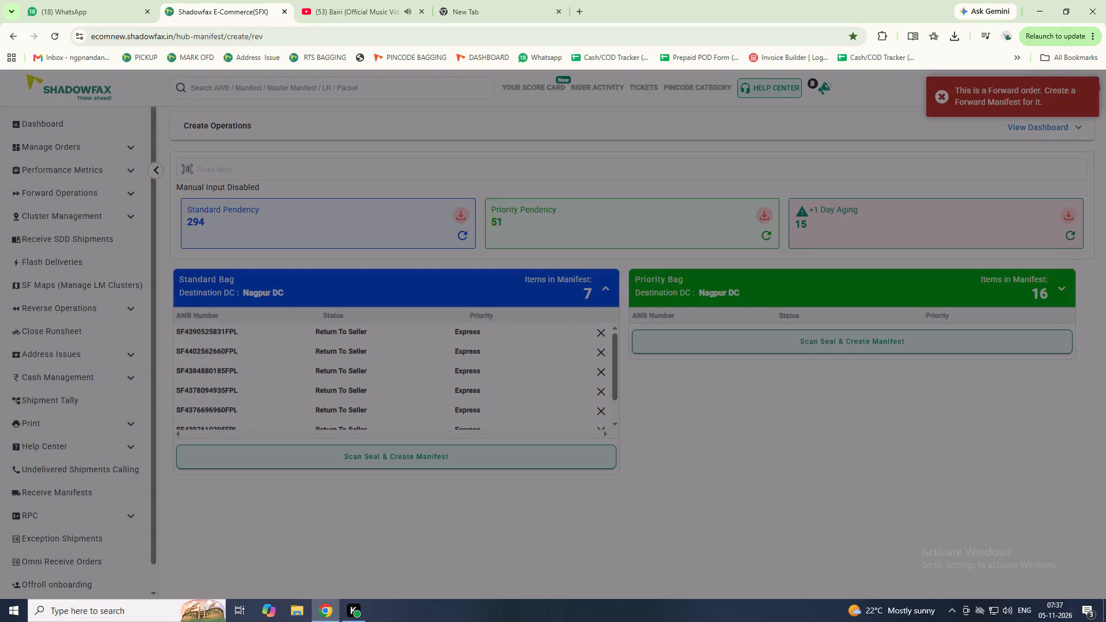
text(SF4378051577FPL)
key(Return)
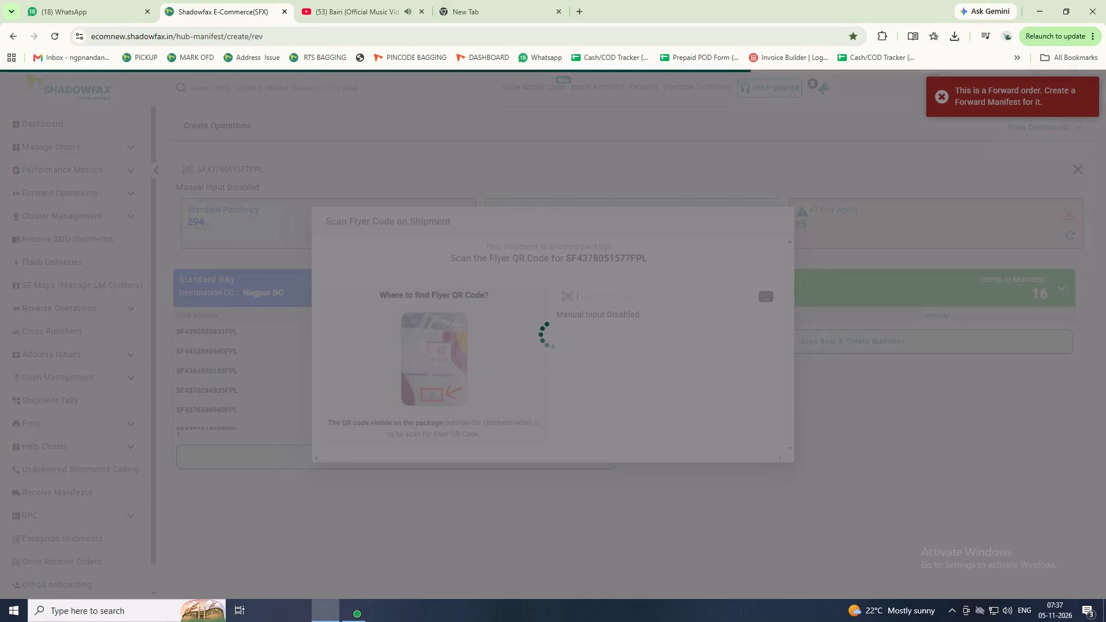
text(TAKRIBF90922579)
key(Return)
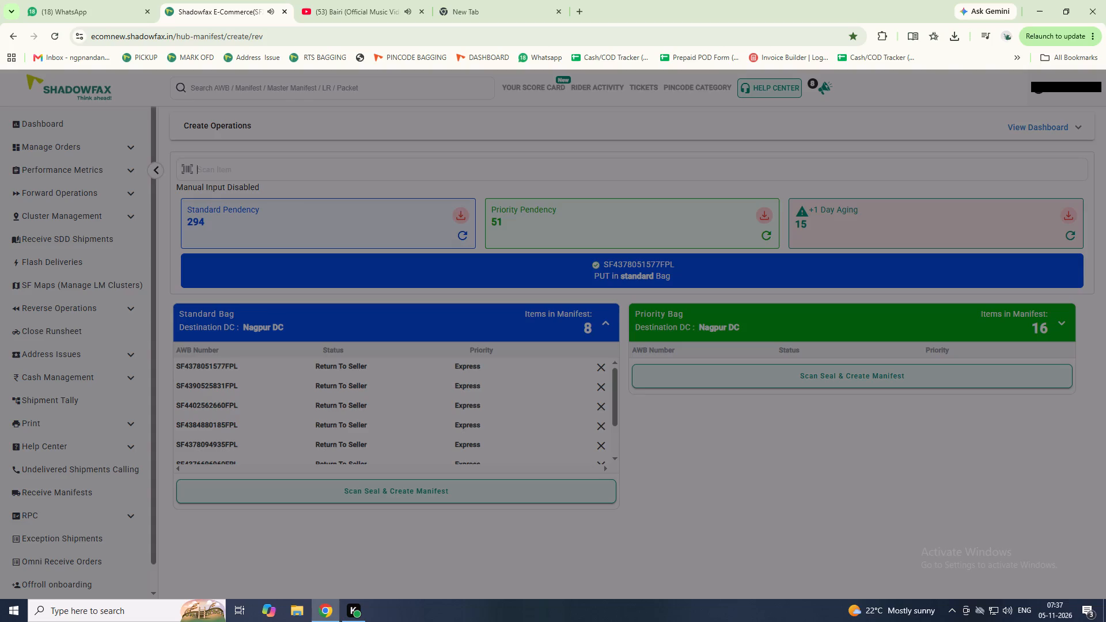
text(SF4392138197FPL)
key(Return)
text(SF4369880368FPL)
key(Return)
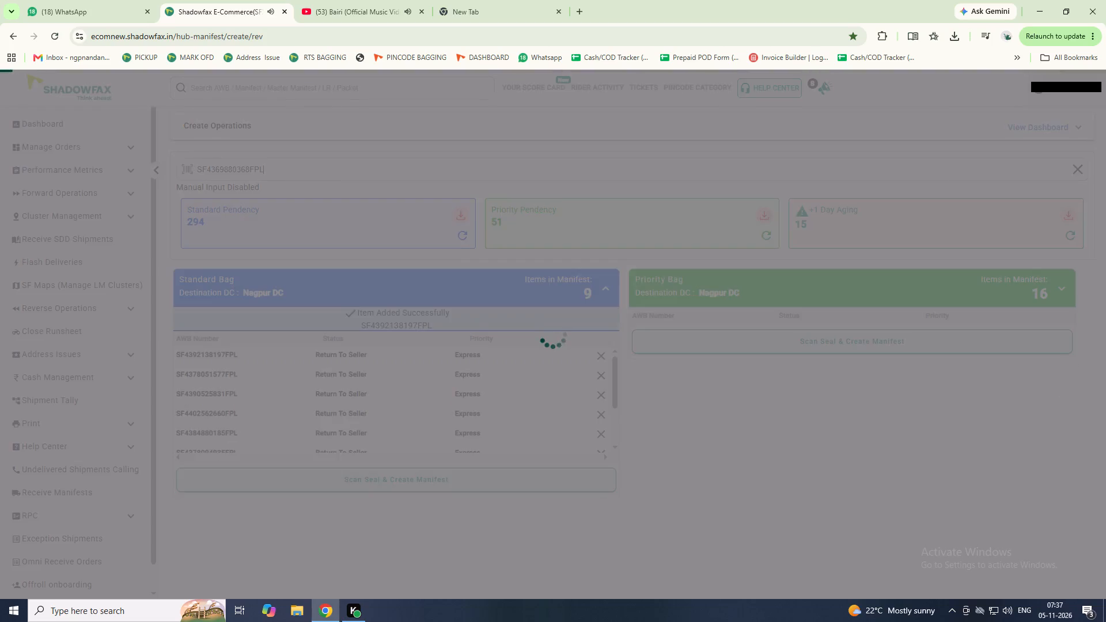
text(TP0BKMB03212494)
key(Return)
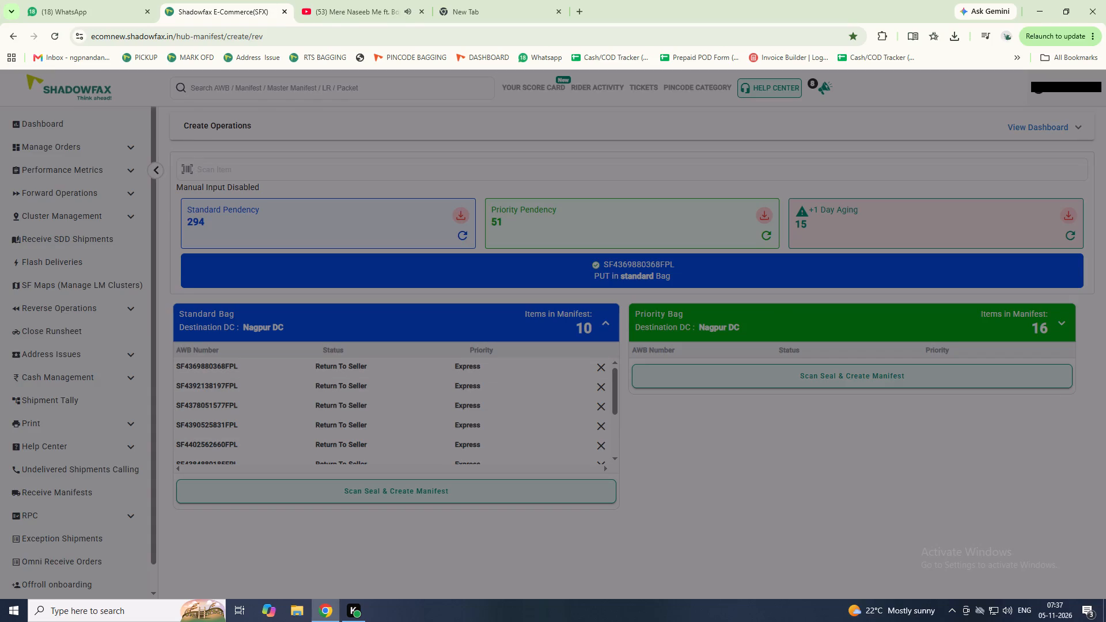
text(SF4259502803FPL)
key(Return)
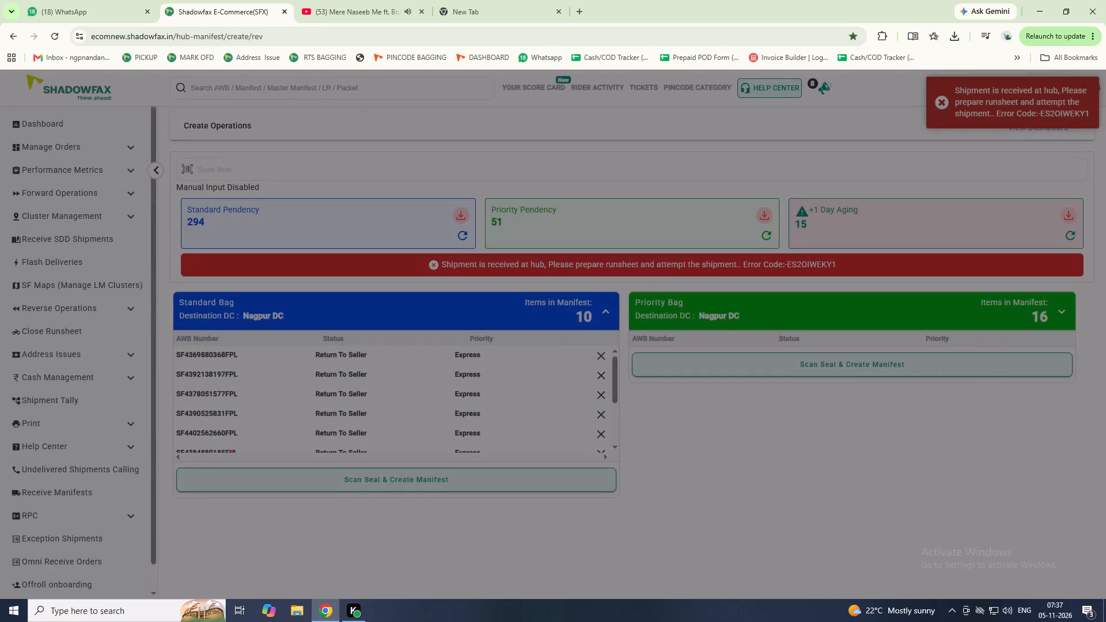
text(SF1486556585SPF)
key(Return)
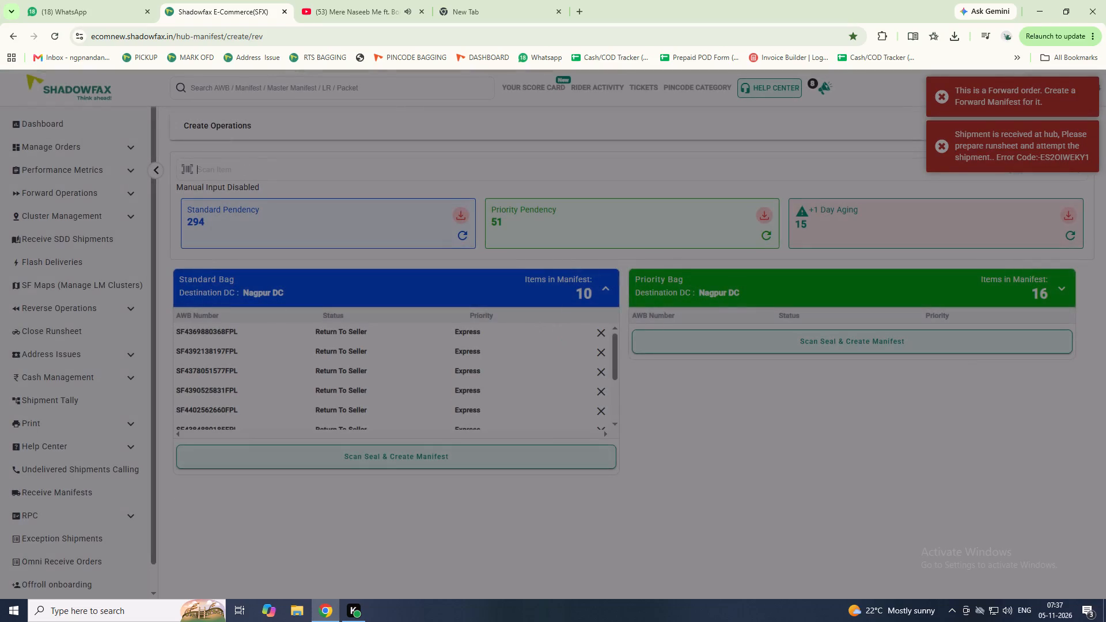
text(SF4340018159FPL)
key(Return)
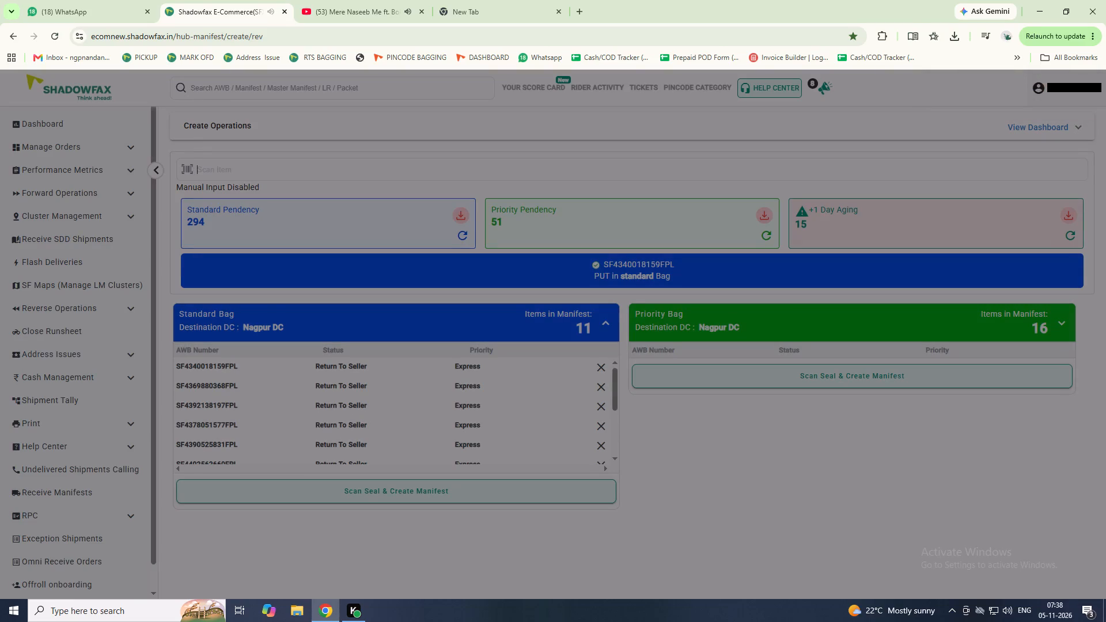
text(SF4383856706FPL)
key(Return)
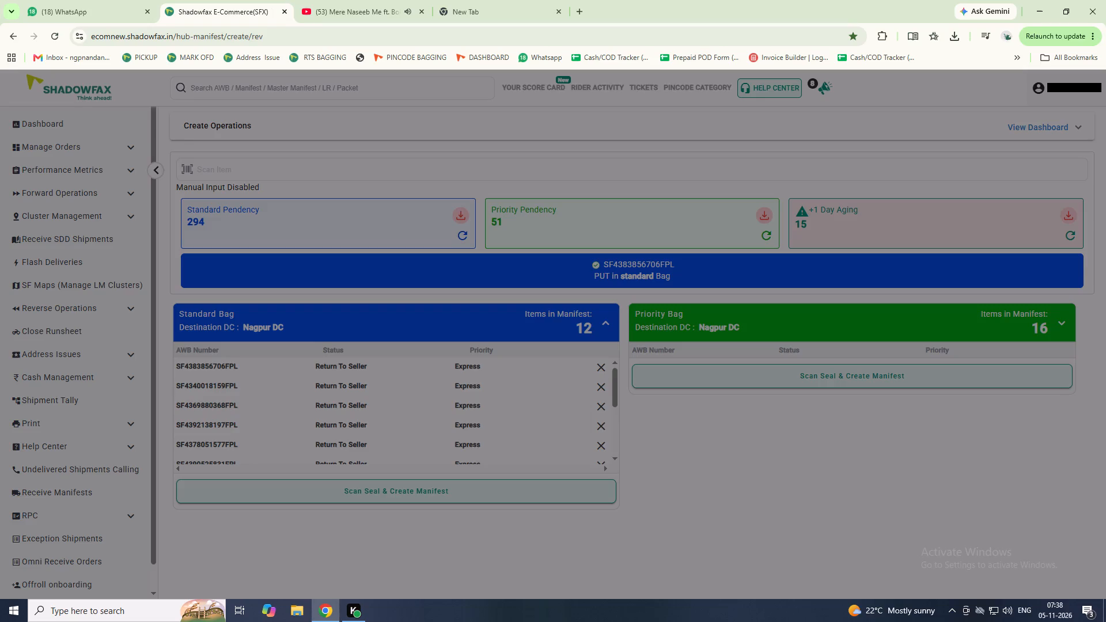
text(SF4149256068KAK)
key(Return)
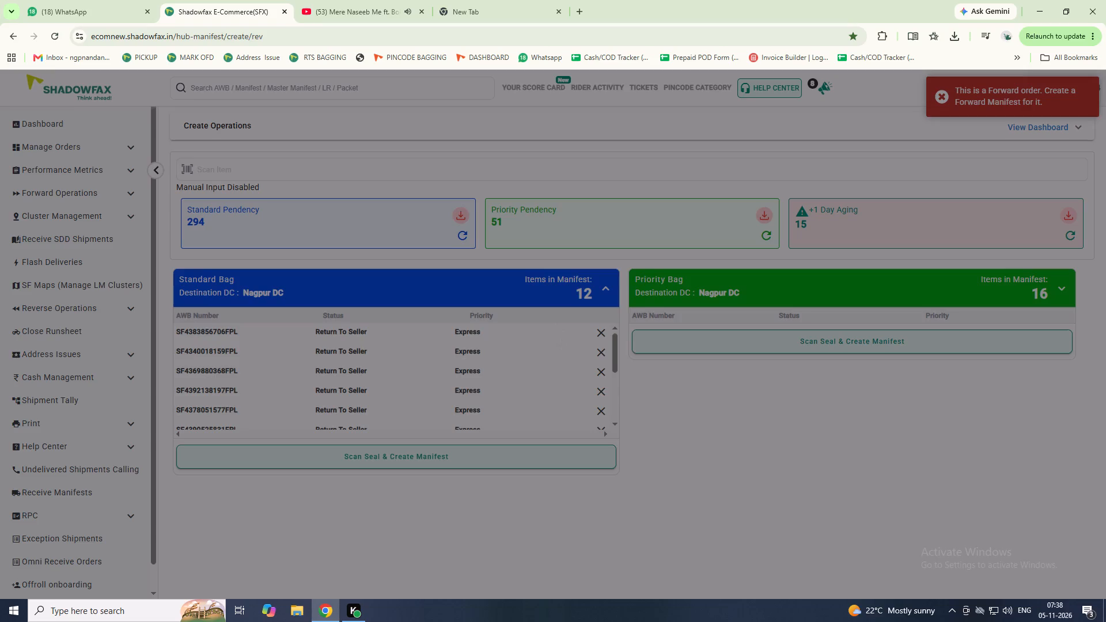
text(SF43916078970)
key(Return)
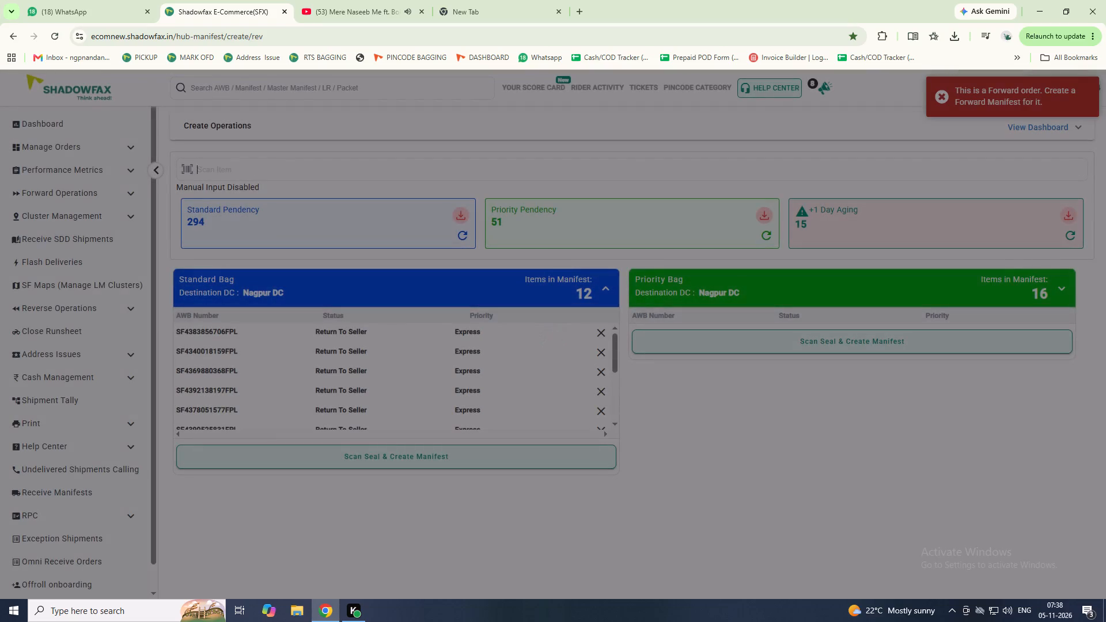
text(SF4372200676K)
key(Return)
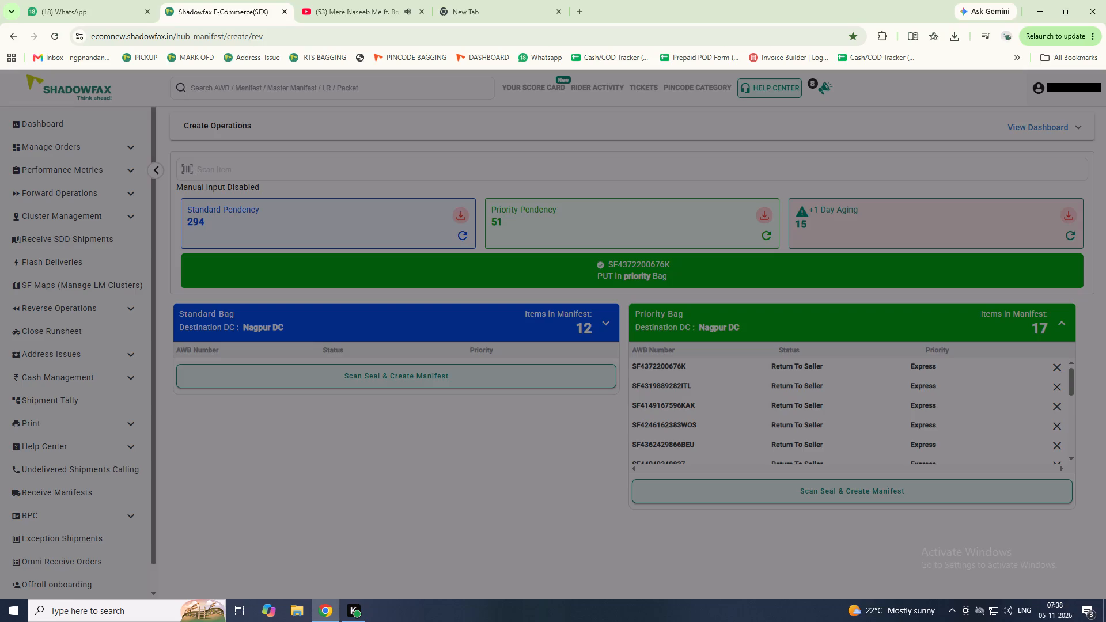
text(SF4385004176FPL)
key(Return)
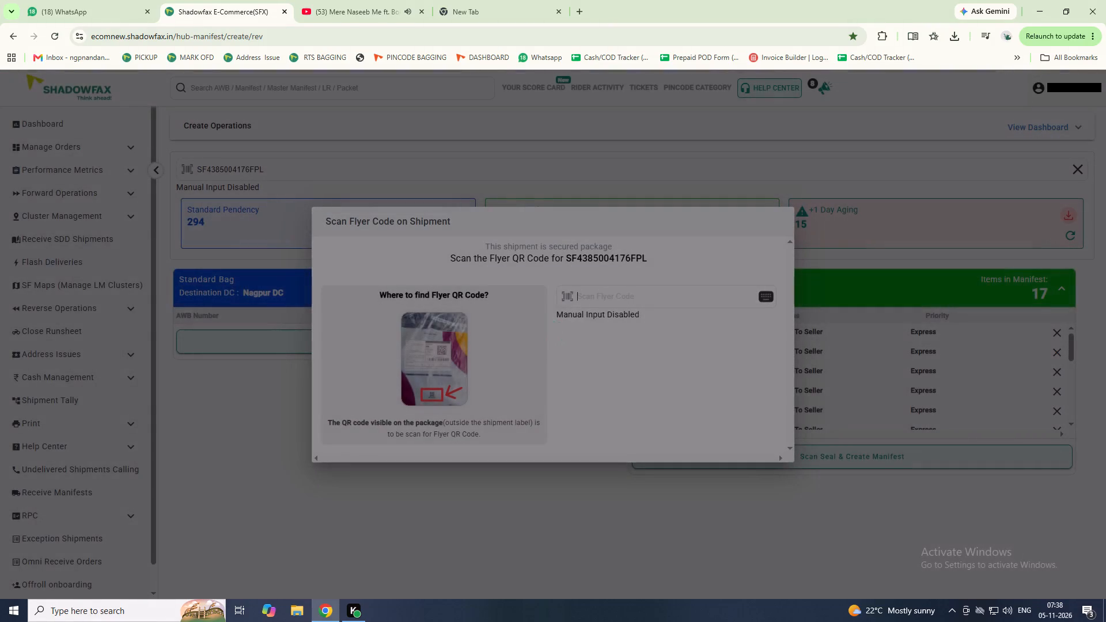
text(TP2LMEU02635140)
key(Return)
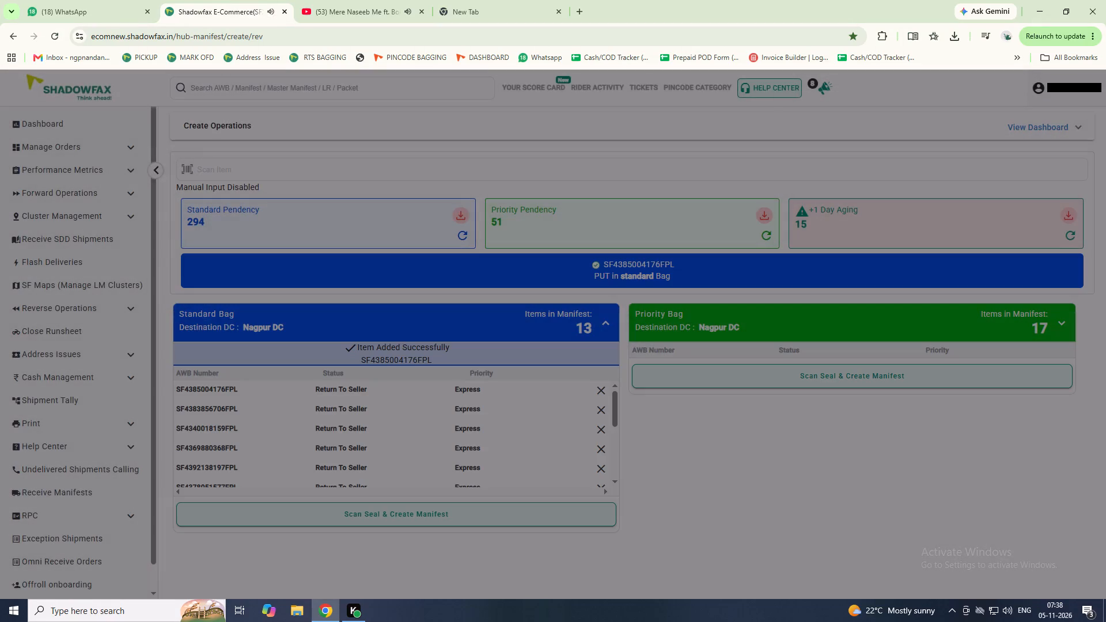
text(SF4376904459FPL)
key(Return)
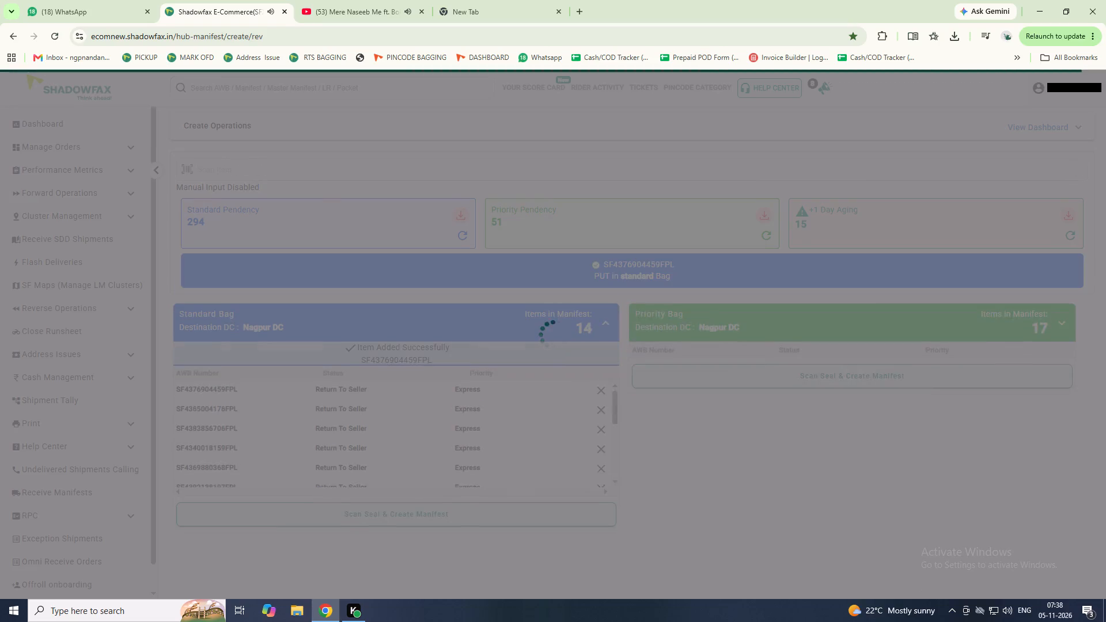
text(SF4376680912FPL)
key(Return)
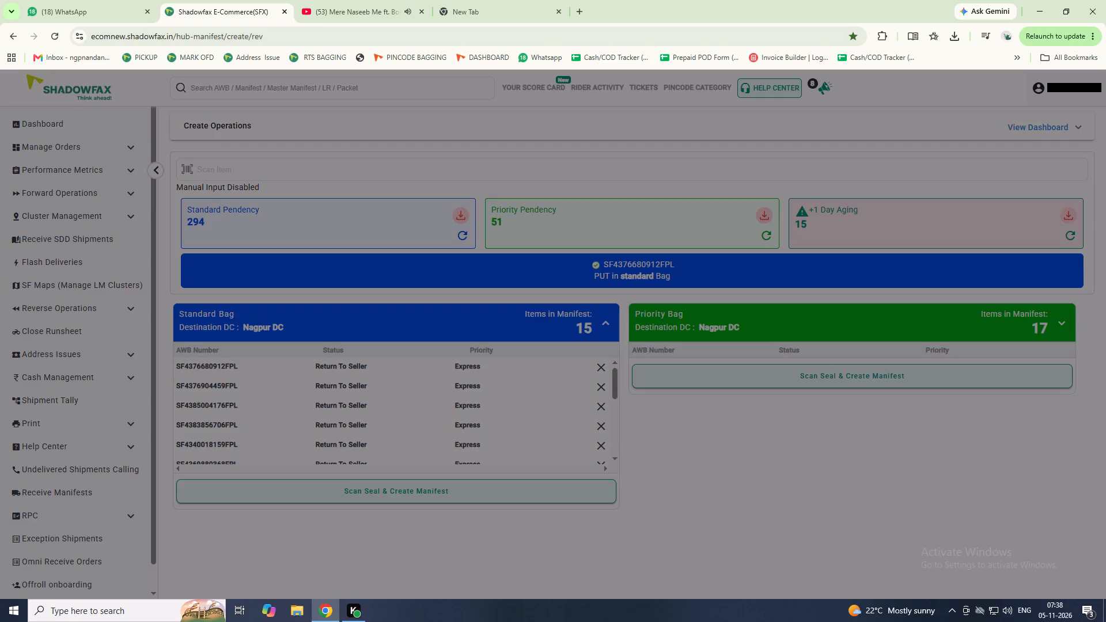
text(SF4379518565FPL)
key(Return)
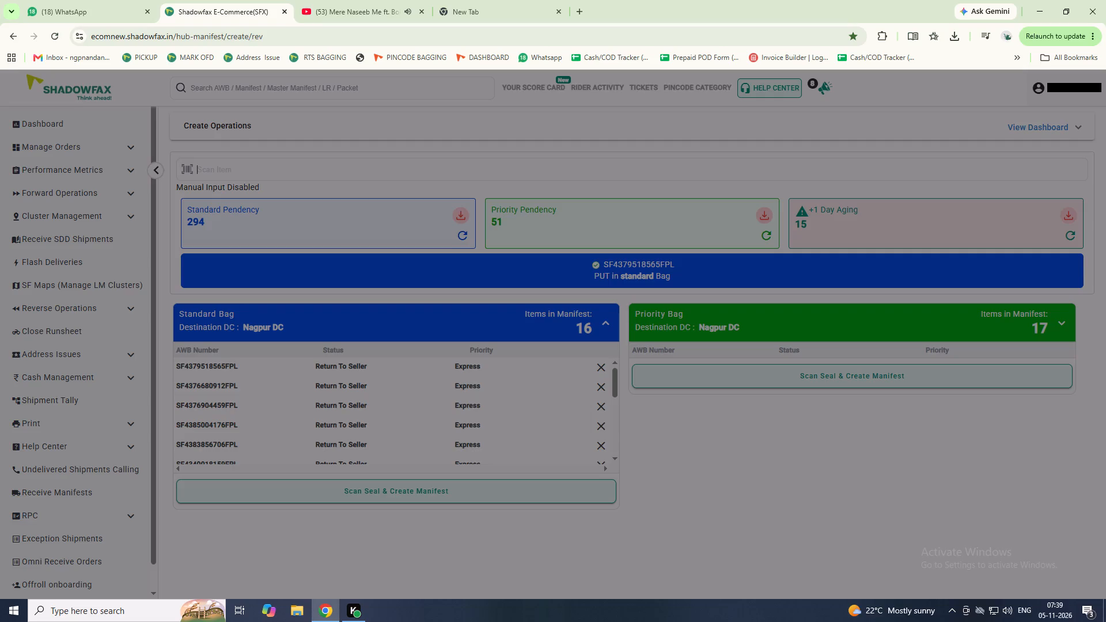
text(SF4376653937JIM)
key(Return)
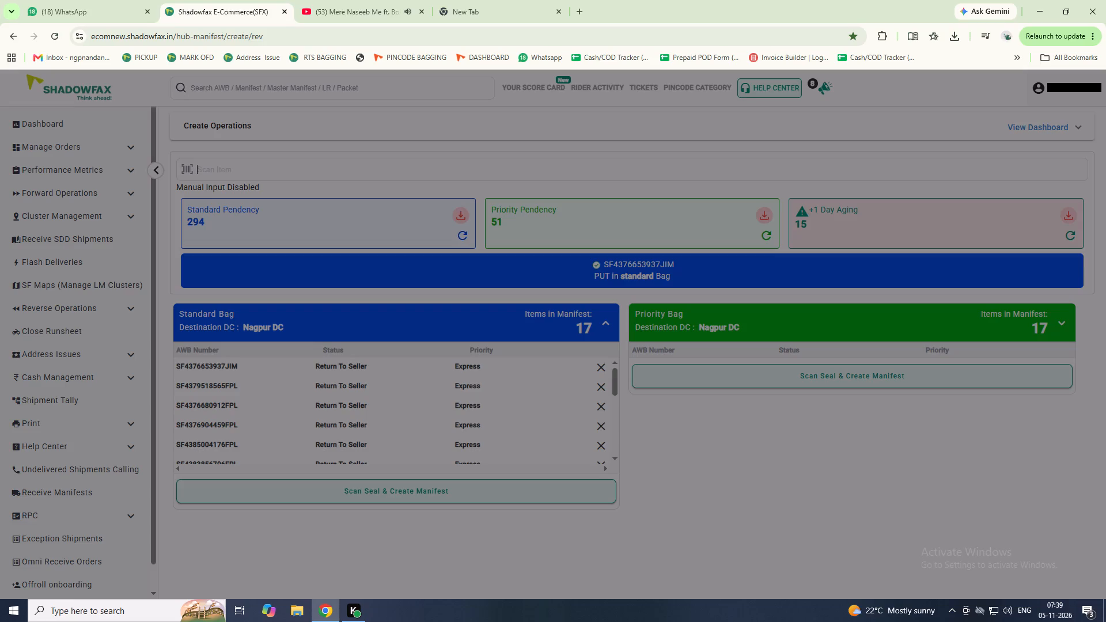
Pause the music video playing on YouTube and return to the Shadowfax return bagging page.
click(338, 0)
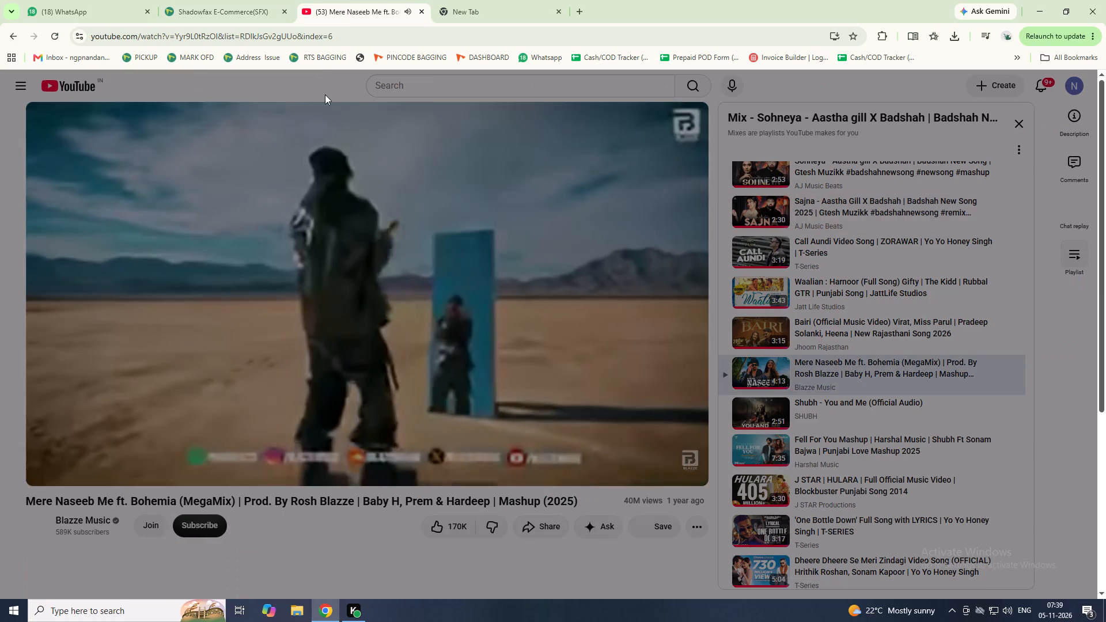
click(354, 145)
drag(264, 0, 262, 6)
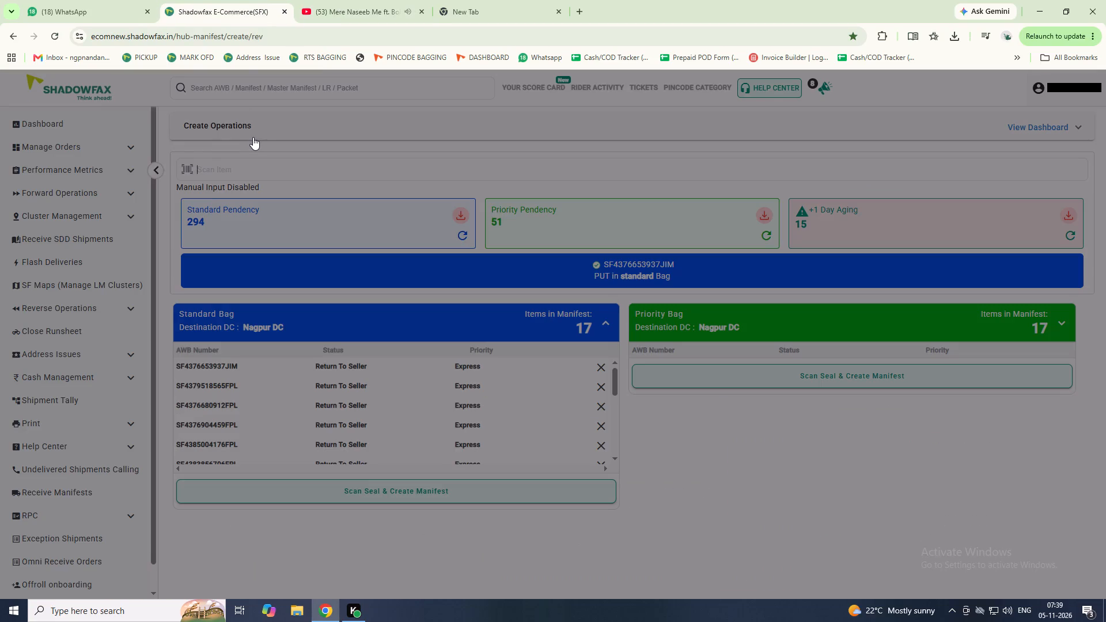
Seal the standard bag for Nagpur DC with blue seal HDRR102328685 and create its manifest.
click(365, 505)
click(365, 498)
click(476, 359)
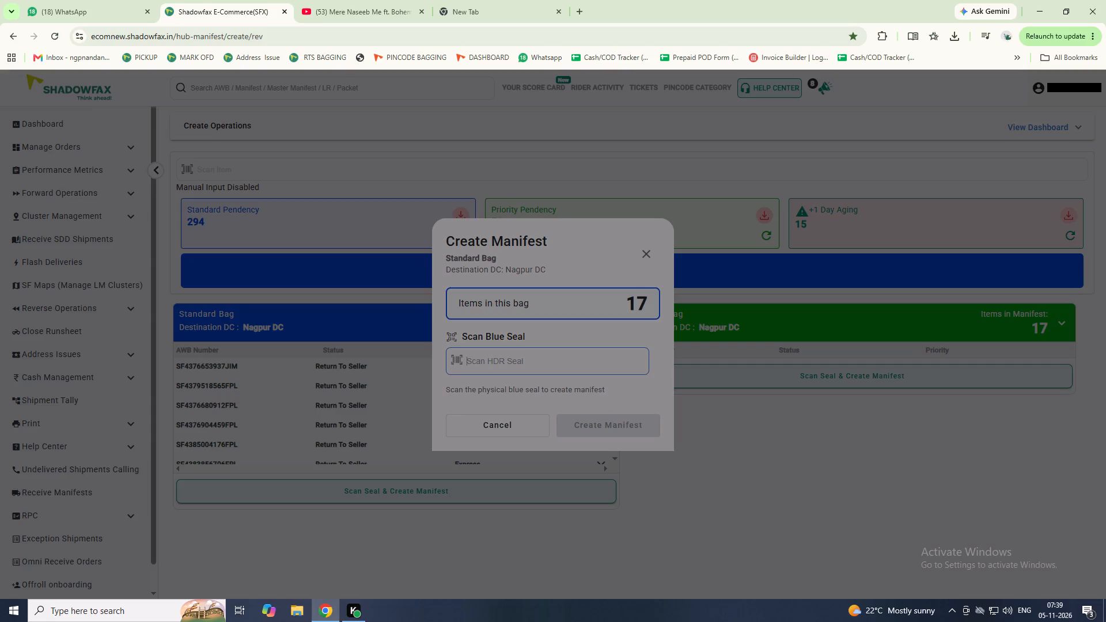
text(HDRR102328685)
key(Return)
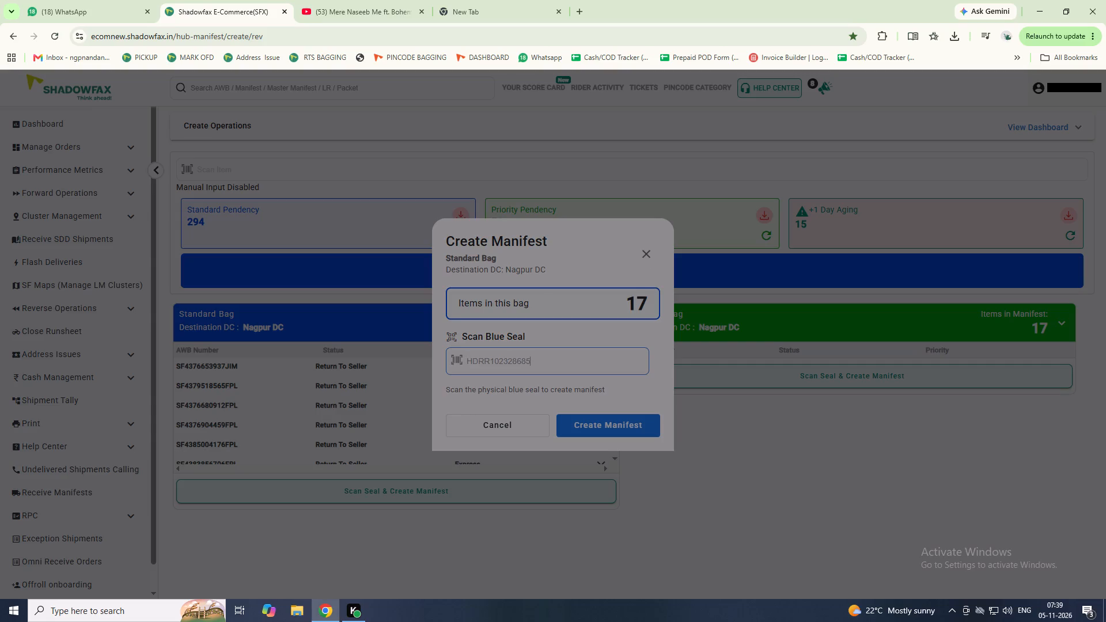
click(628, 420)
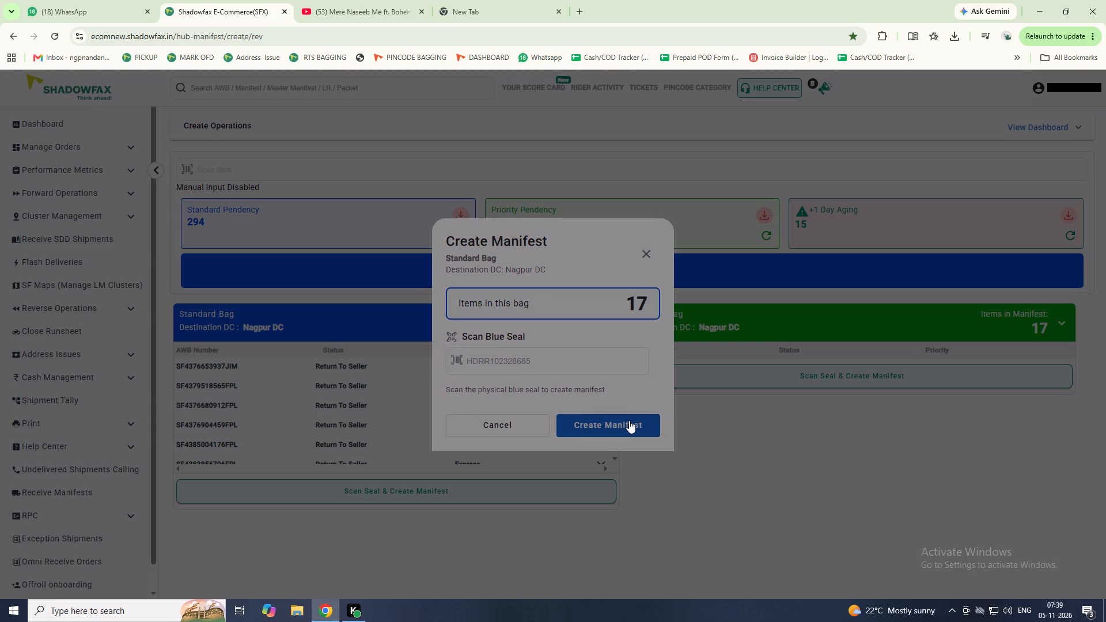
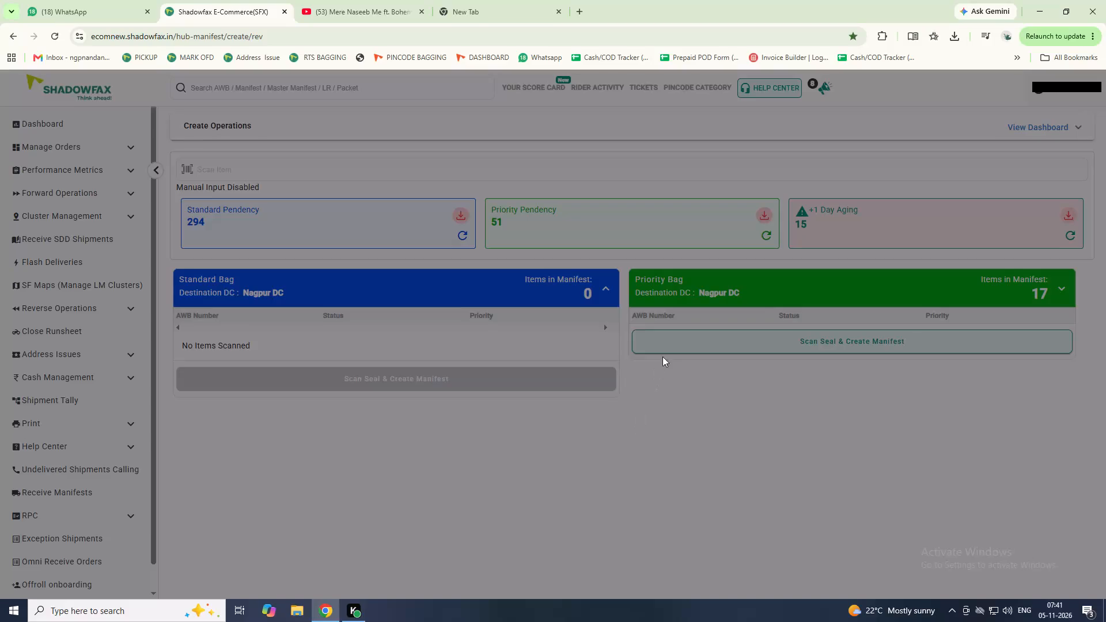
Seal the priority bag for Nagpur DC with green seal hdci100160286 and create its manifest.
click(665, 351)
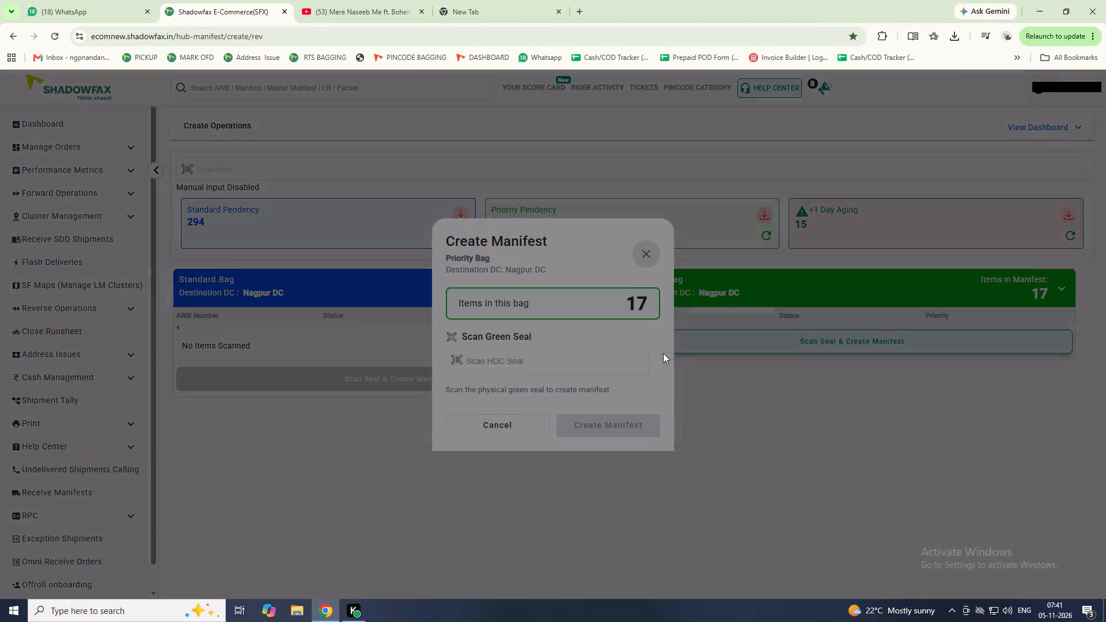
click(630, 365)
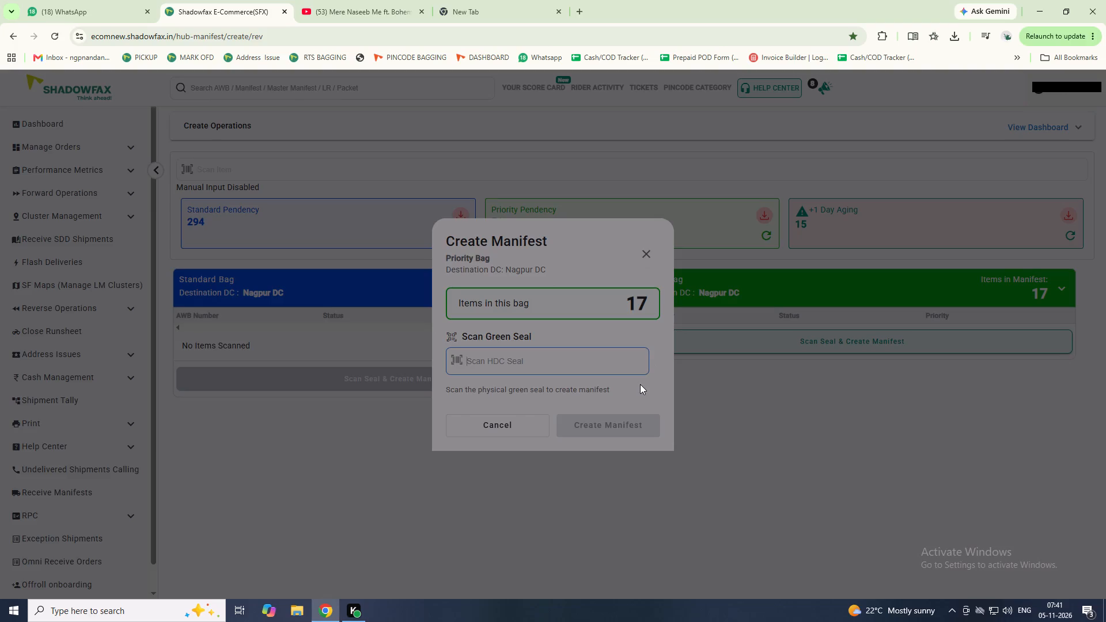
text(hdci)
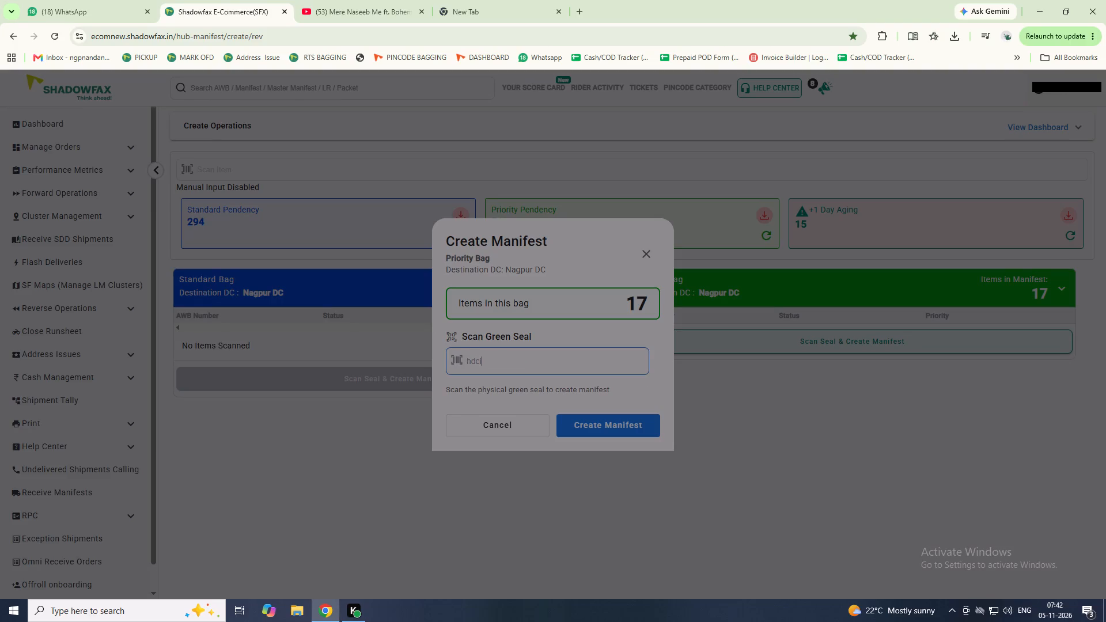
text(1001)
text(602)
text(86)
double_click(543, 365)
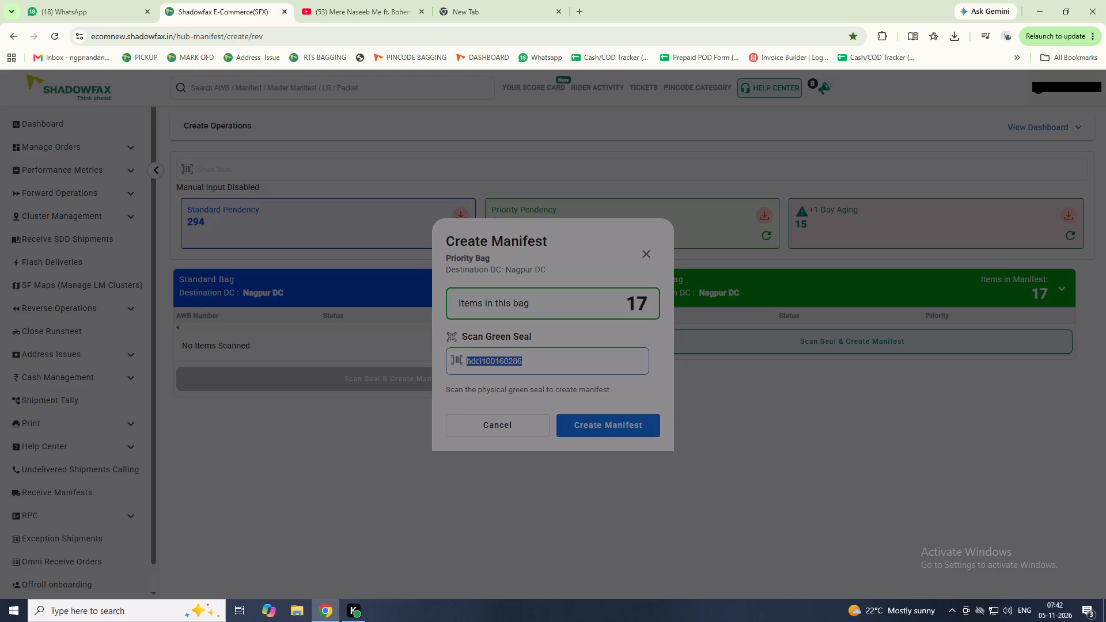
key(ctrl+f)
click(577, 426)
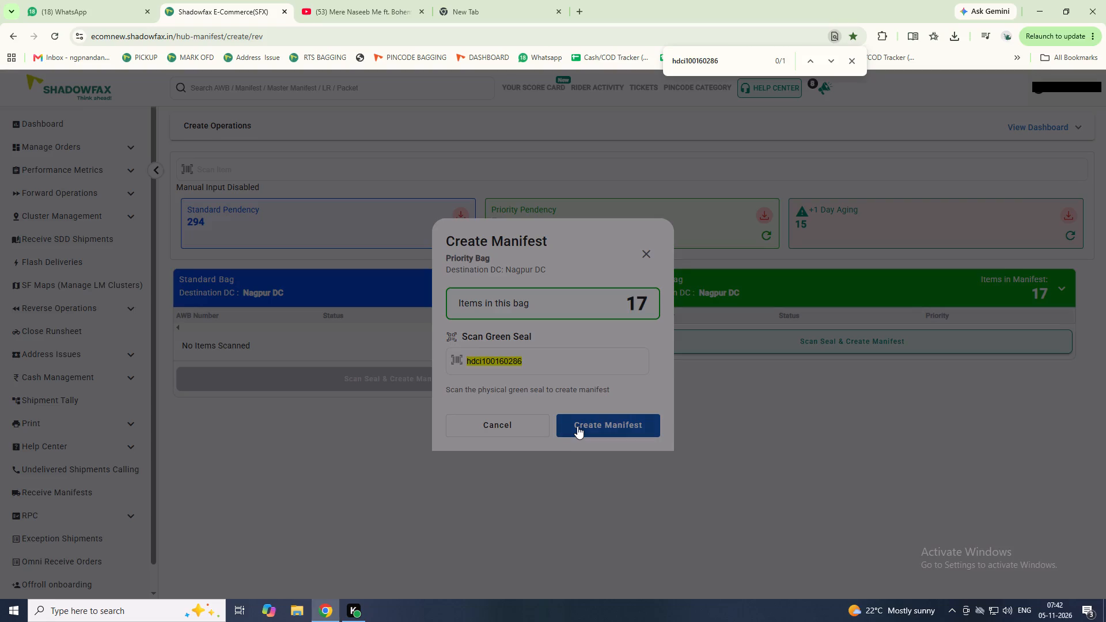
click(577, 426)
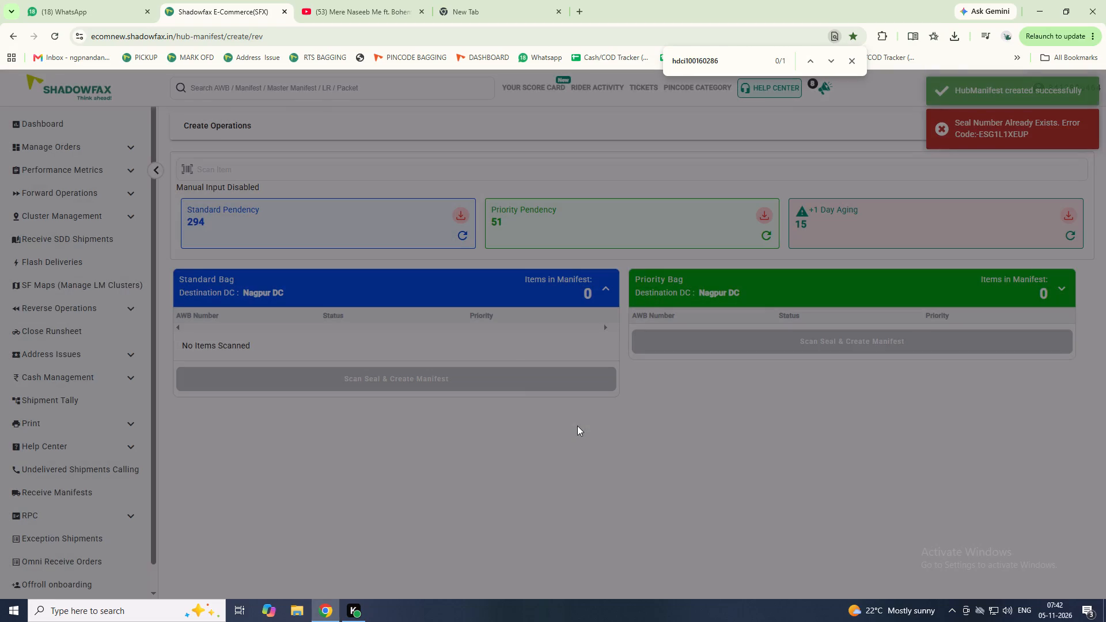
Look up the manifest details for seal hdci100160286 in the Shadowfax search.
click(261, 93)
key(ctrl+v)
key(Return)
key(ctrl+f)
key(ctrl+x)
click(329, 92)
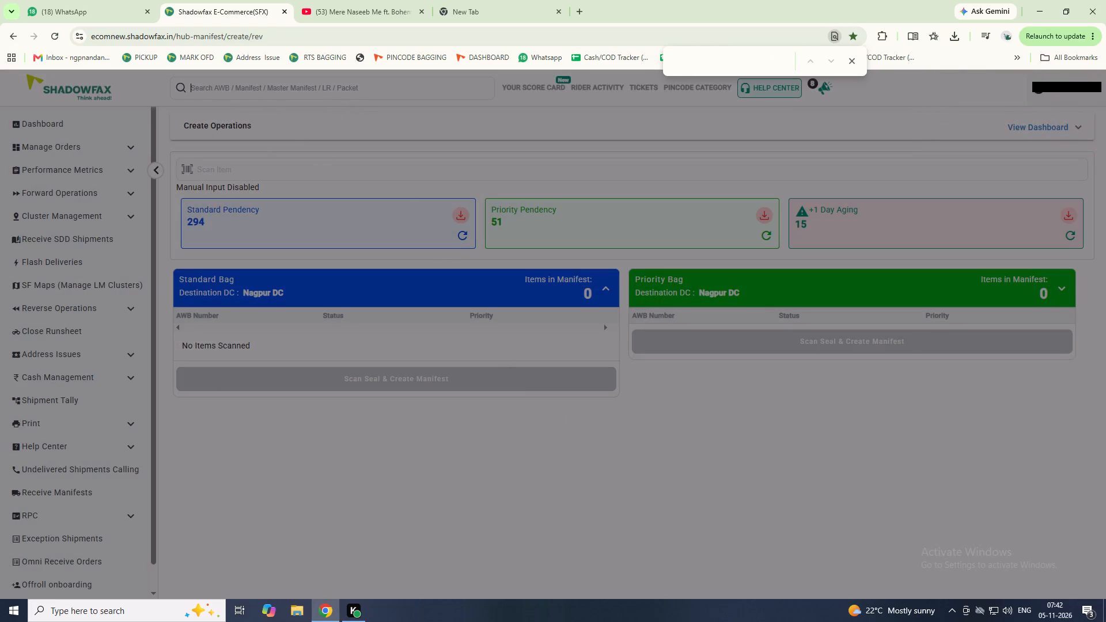
key(ctrl+v)
key(Return)
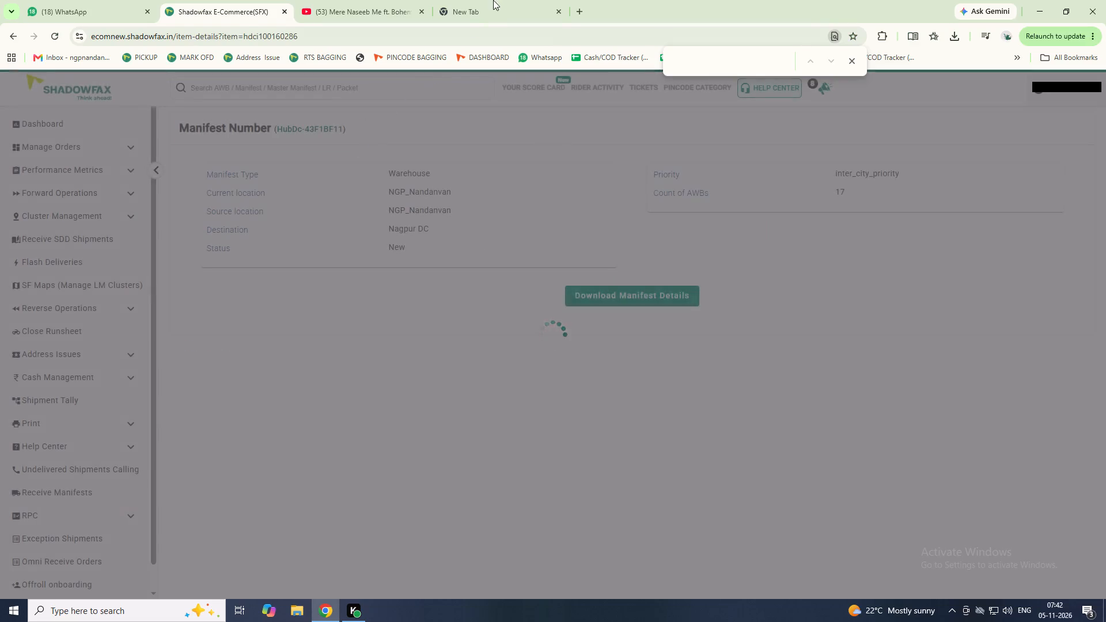
Find the Barcodes Inc. online generator in the empty browser tab and generate a barcode for hdci100160286.
click(496, 0)
text(up)
key(c)
click(286, 84)
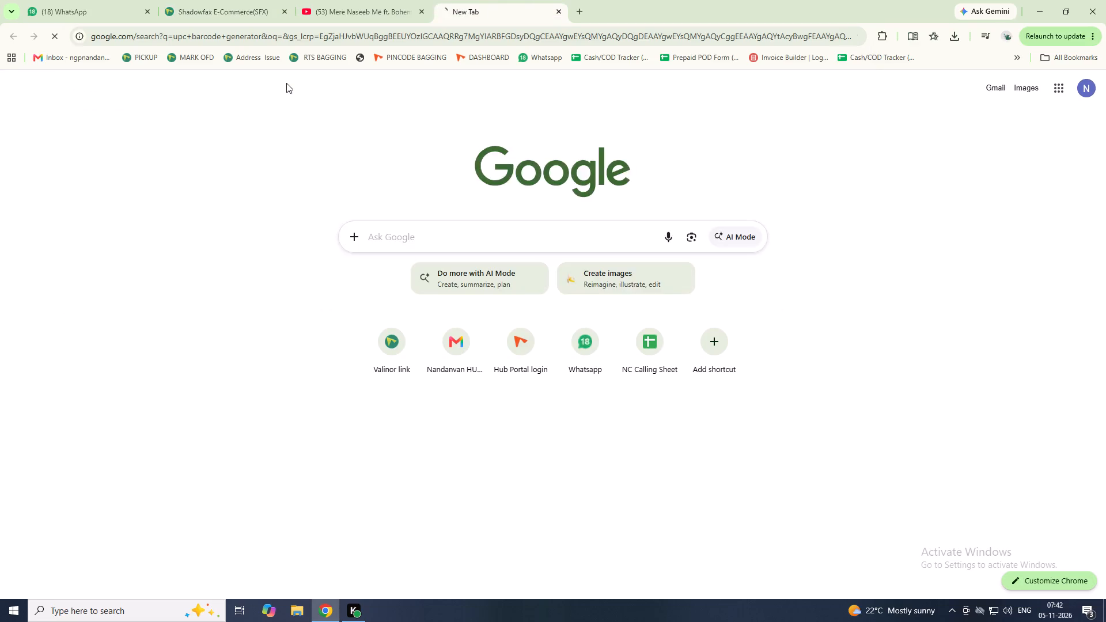
click(293, 185)
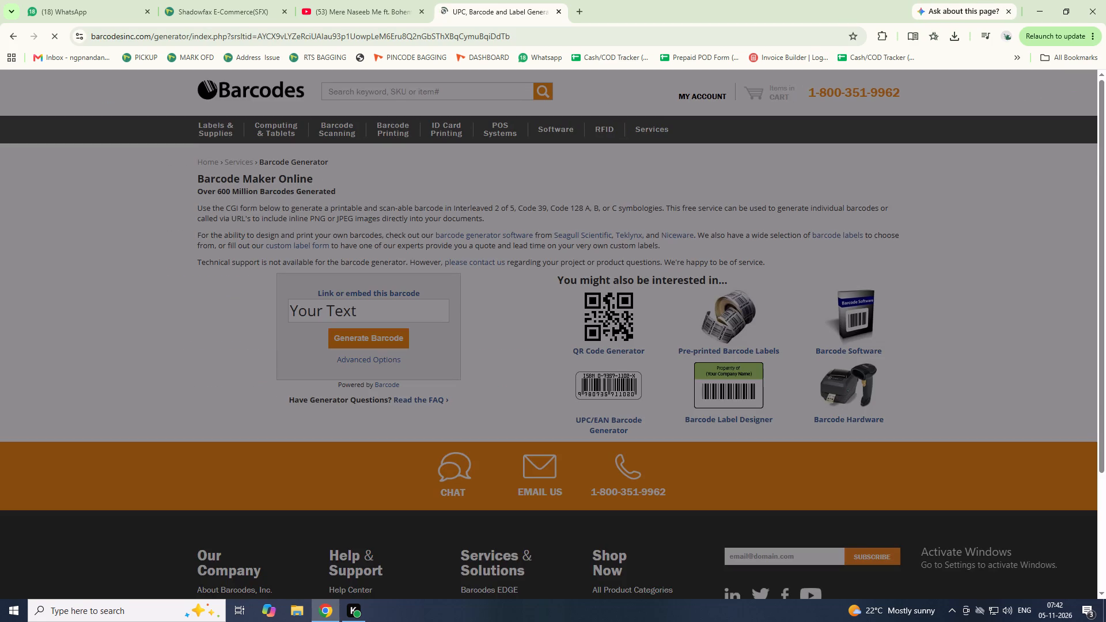
double_click(305, 318)
triple_click(305, 314)
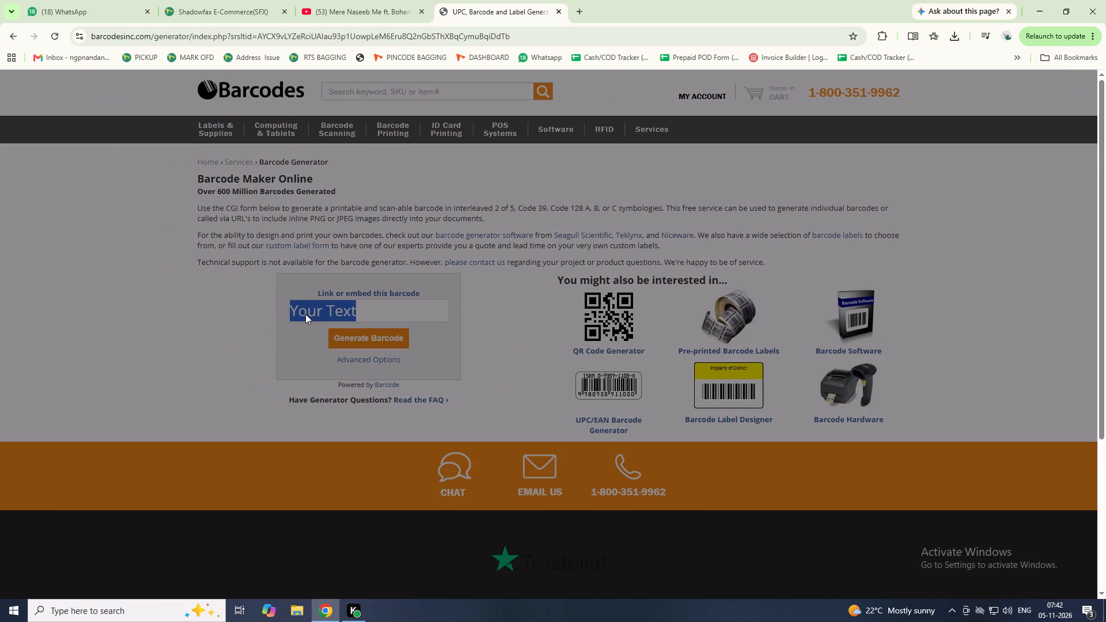
key(ctrl+v)
click(356, 340)
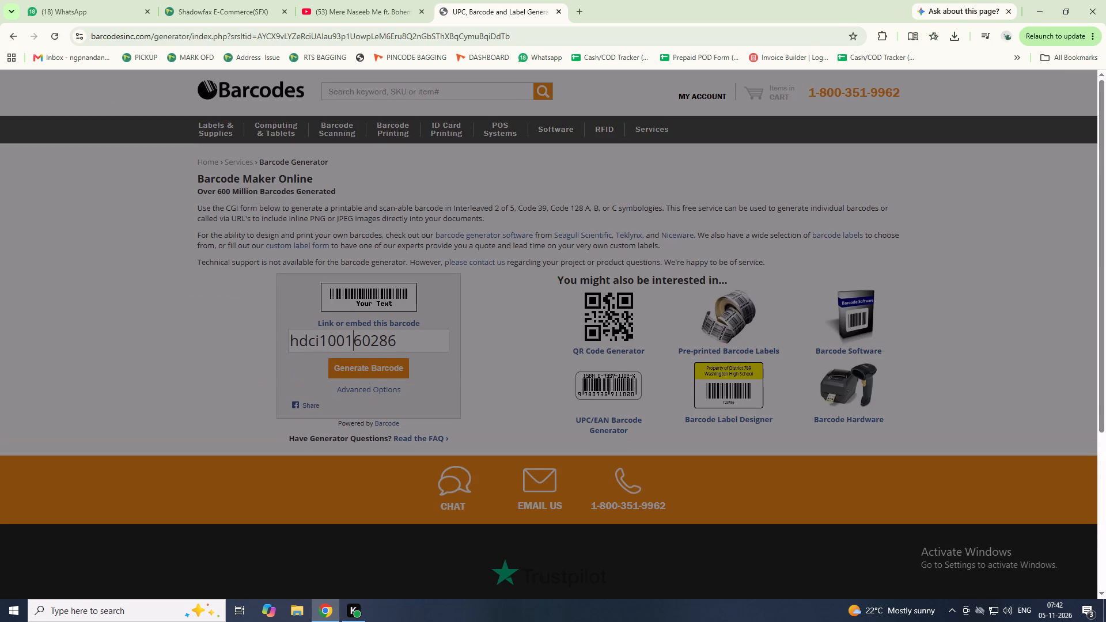
click(353, 369)
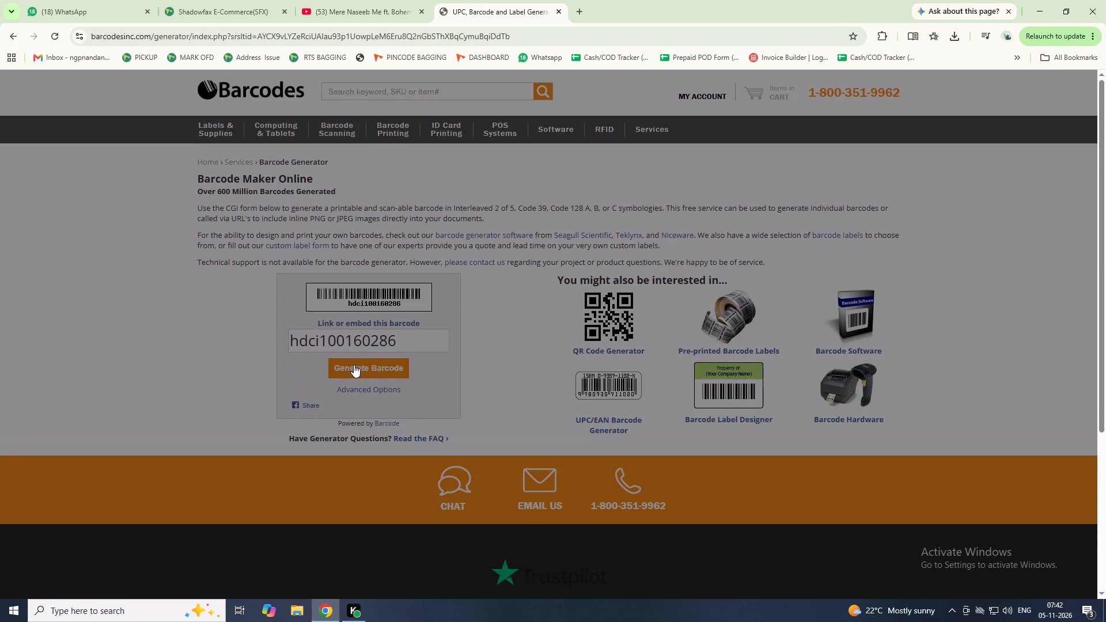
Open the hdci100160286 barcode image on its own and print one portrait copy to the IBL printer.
click(376, 299)
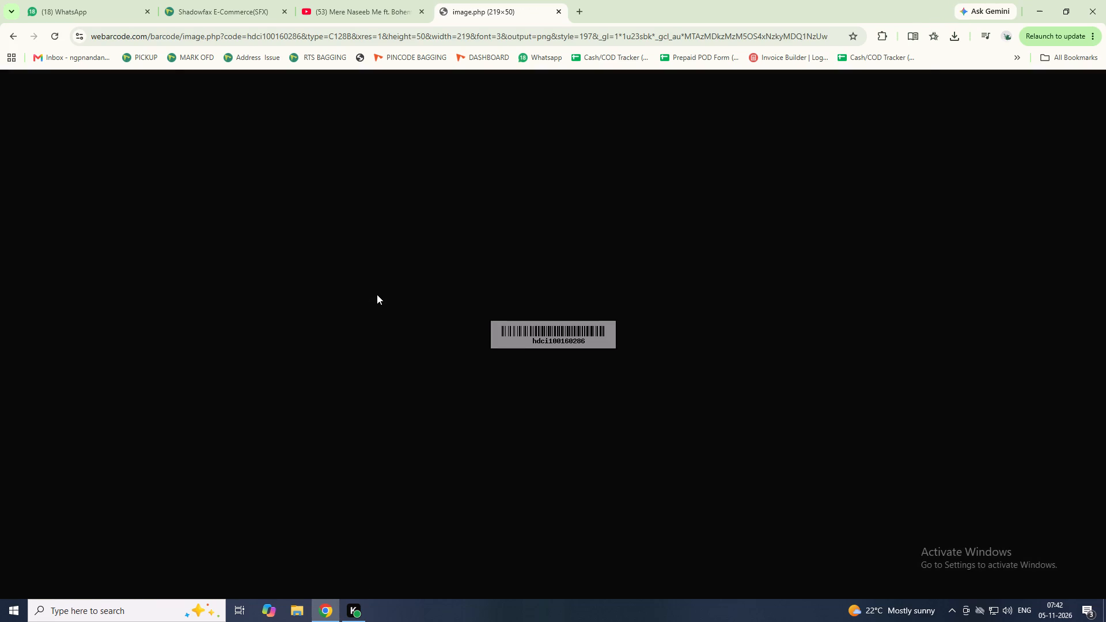
key(ctrl+p)
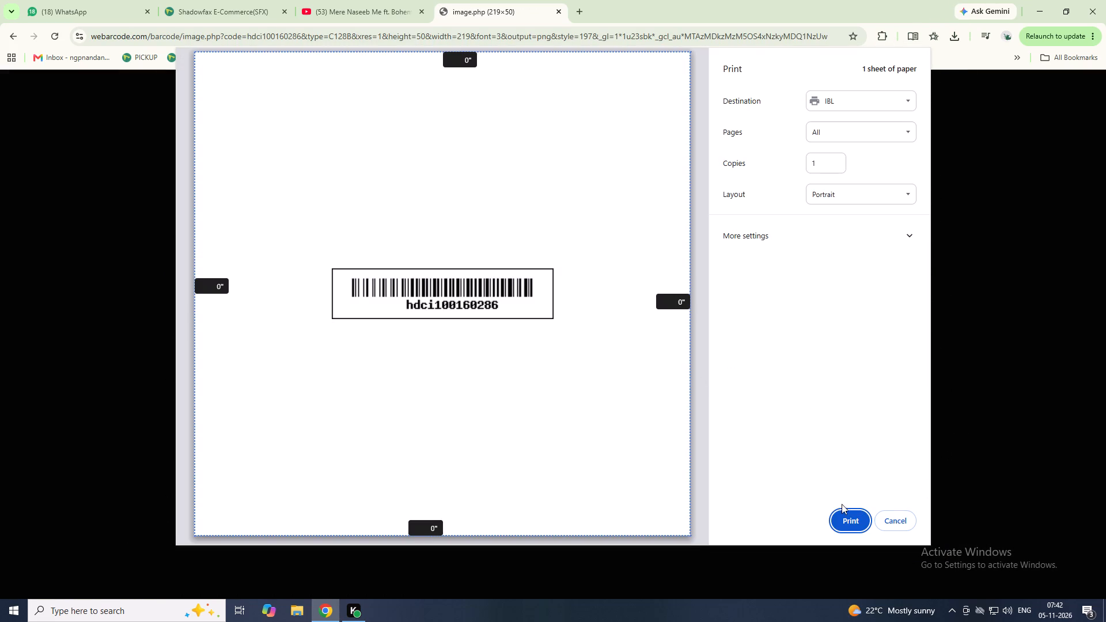
click(854, 533)
click(853, 527)
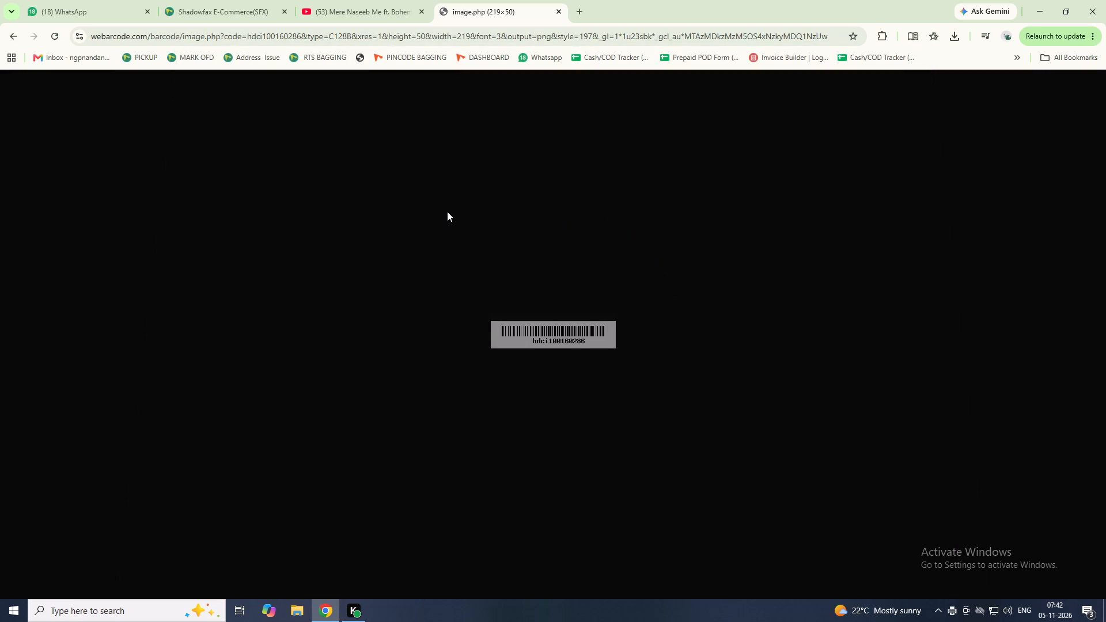
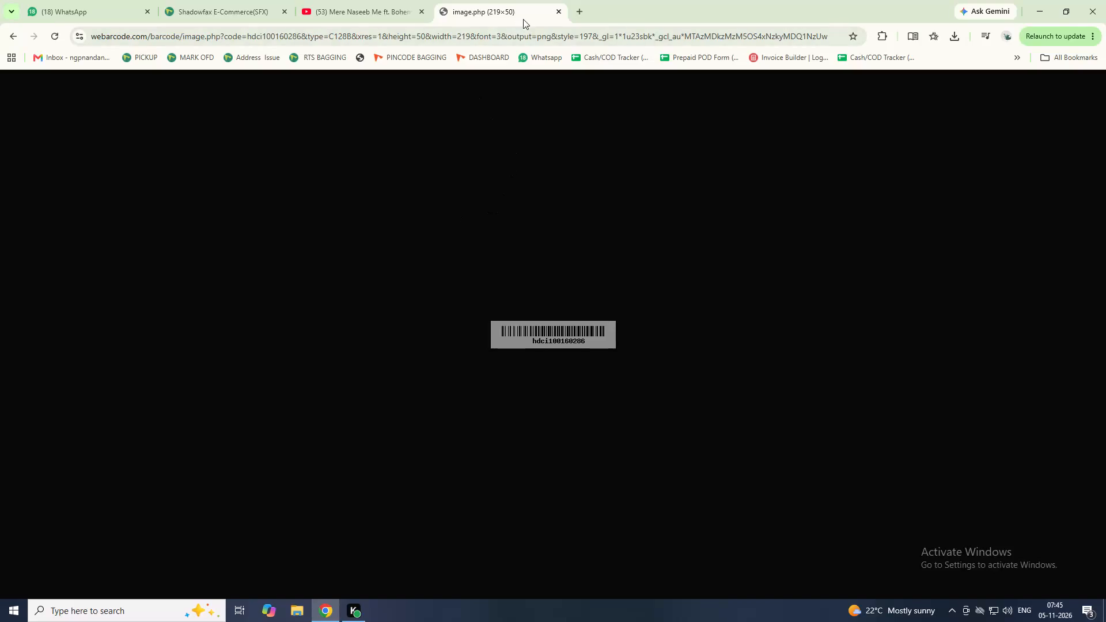
Close the printed barcode image and open the Shipment Tally page in Shadowfax.
click(557, 12)
click(238, 1)
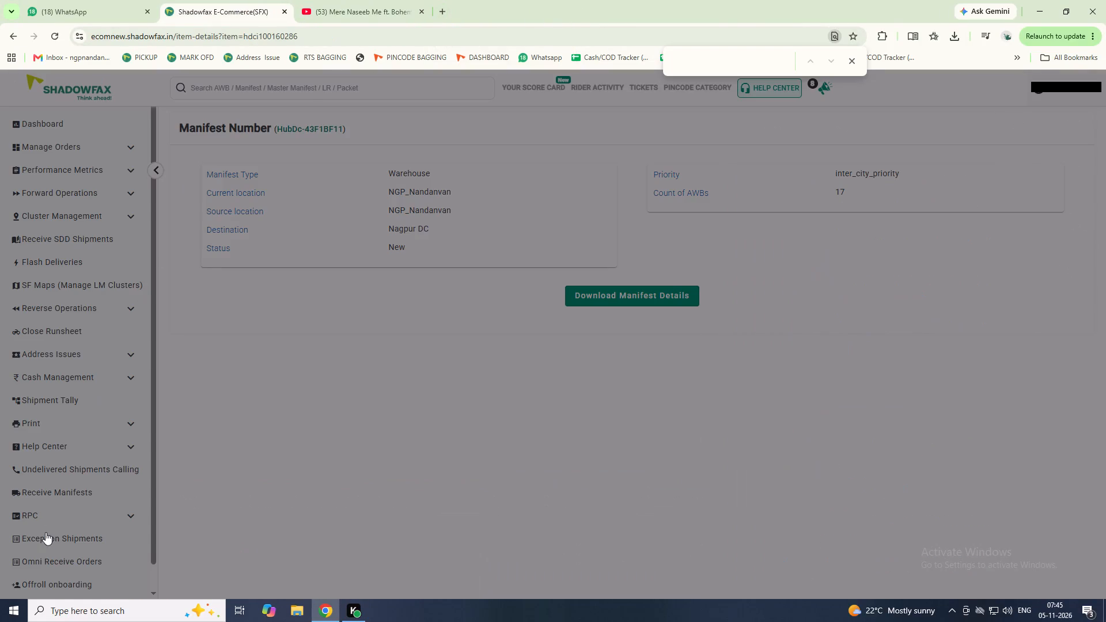
click(22, 397)
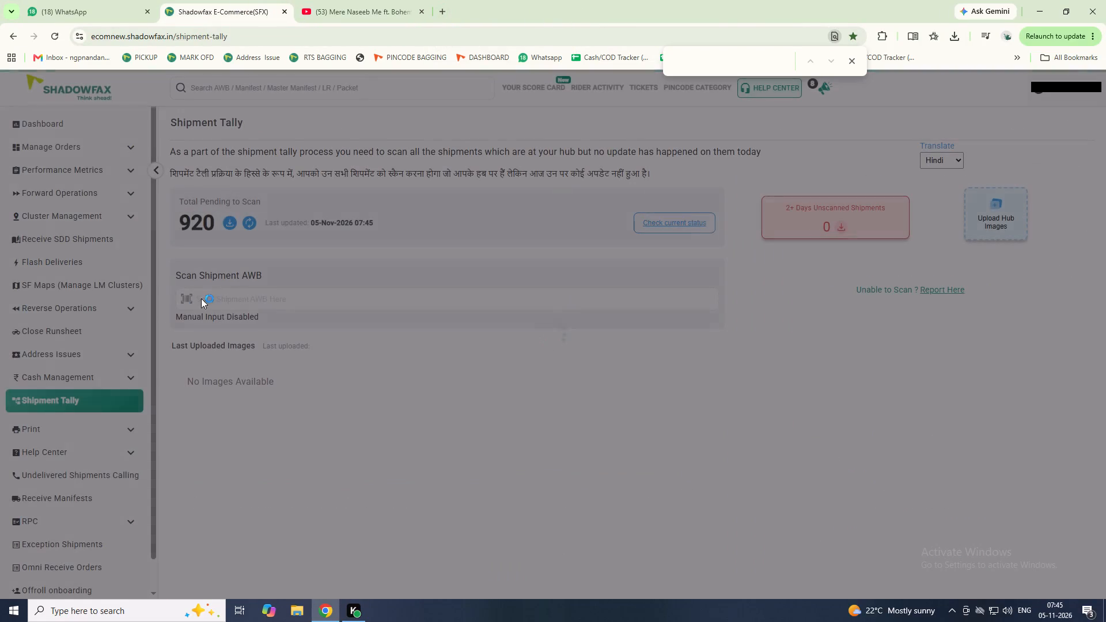
click(209, 298)
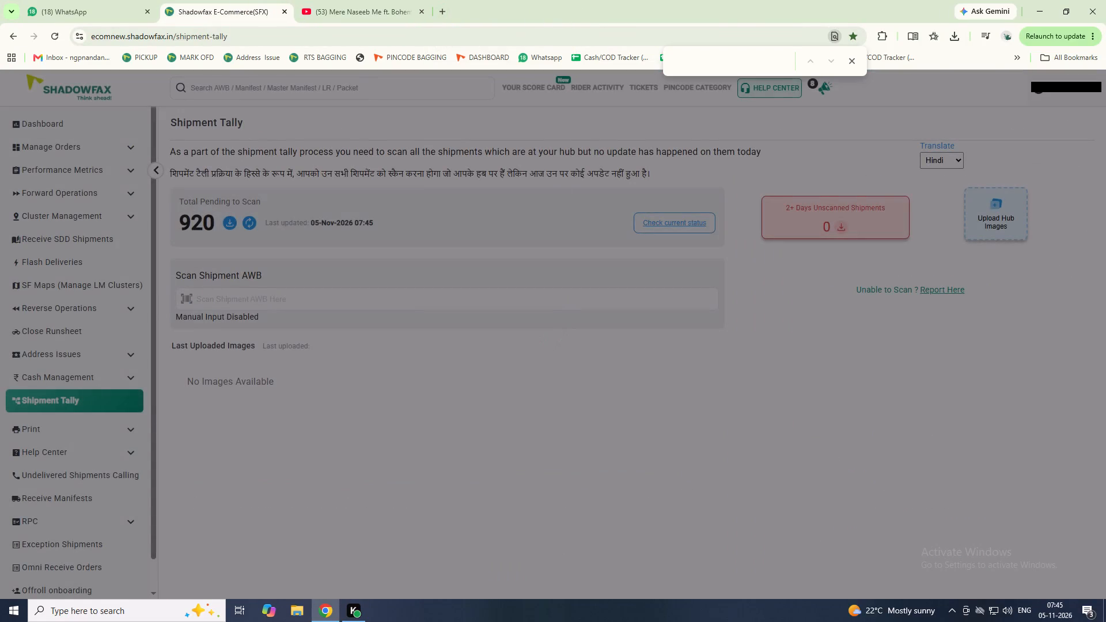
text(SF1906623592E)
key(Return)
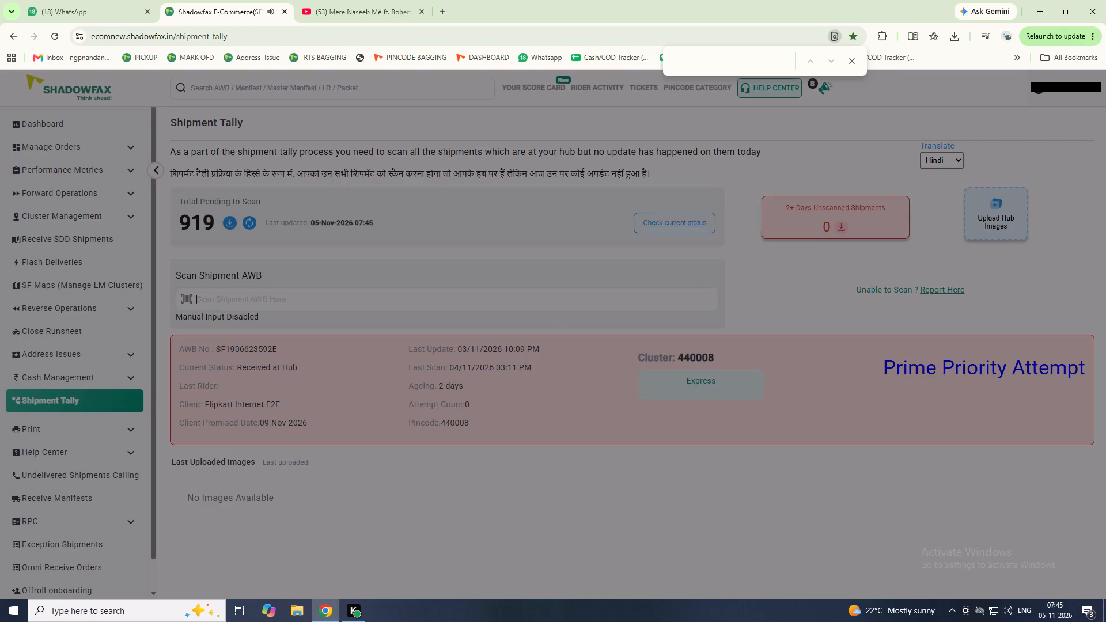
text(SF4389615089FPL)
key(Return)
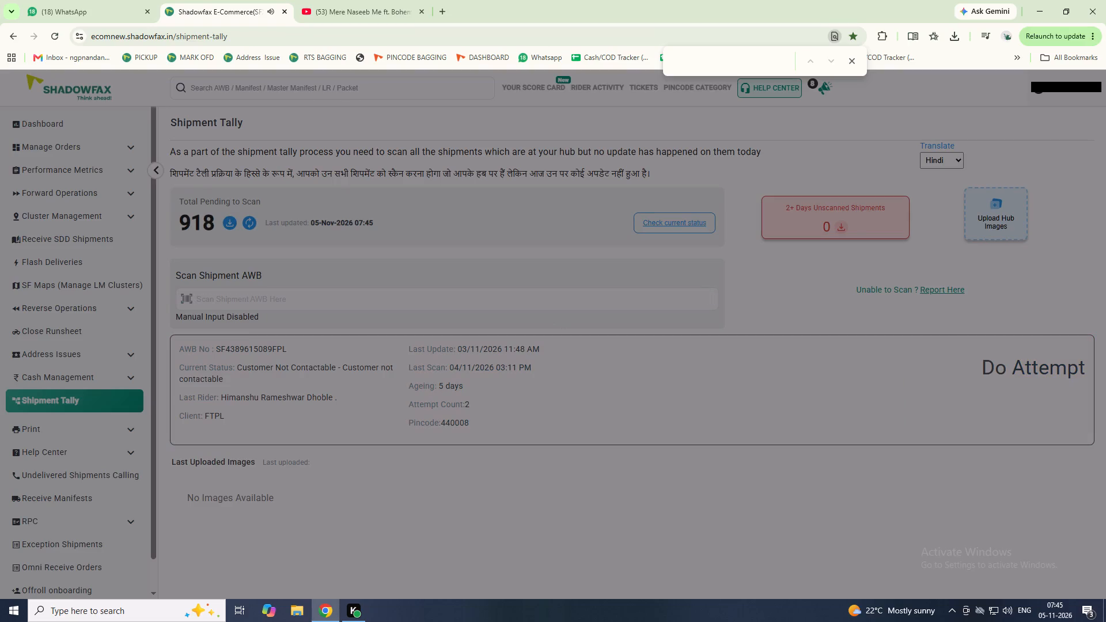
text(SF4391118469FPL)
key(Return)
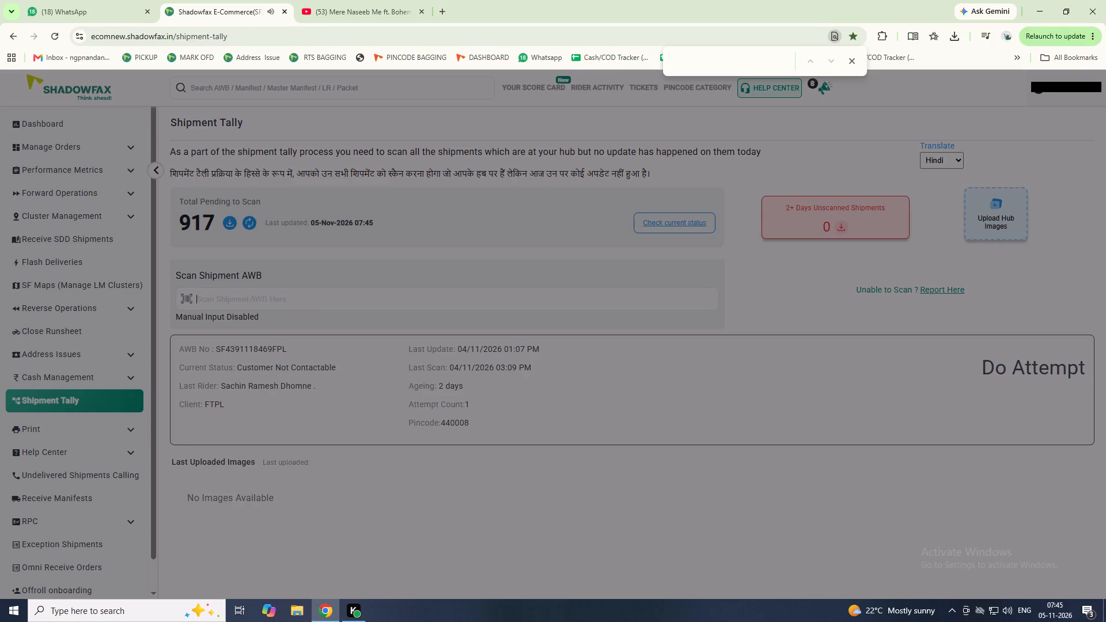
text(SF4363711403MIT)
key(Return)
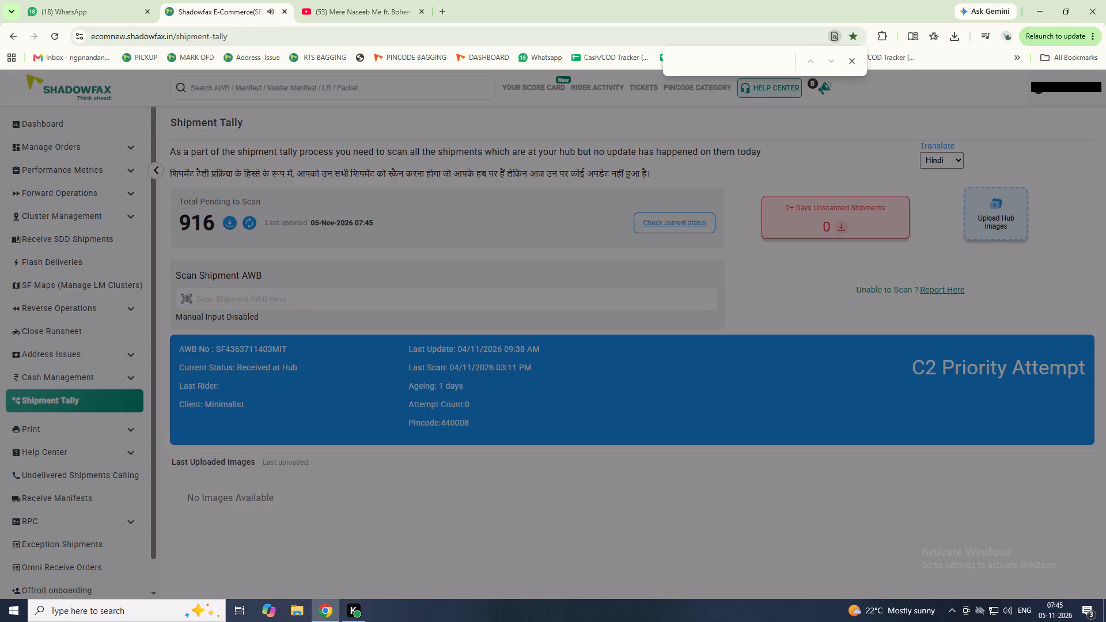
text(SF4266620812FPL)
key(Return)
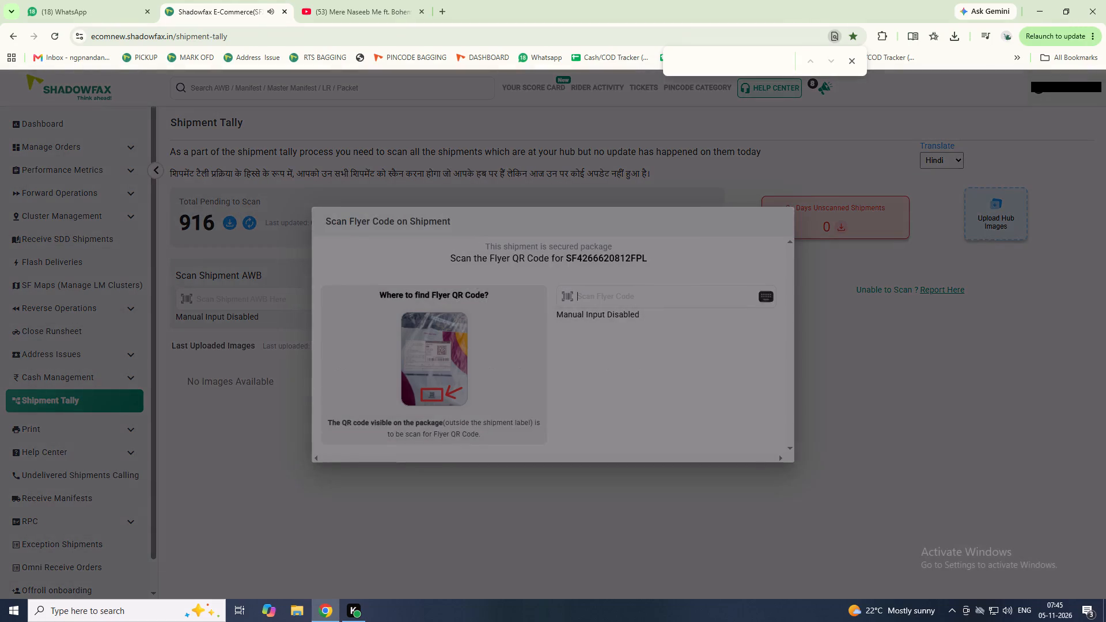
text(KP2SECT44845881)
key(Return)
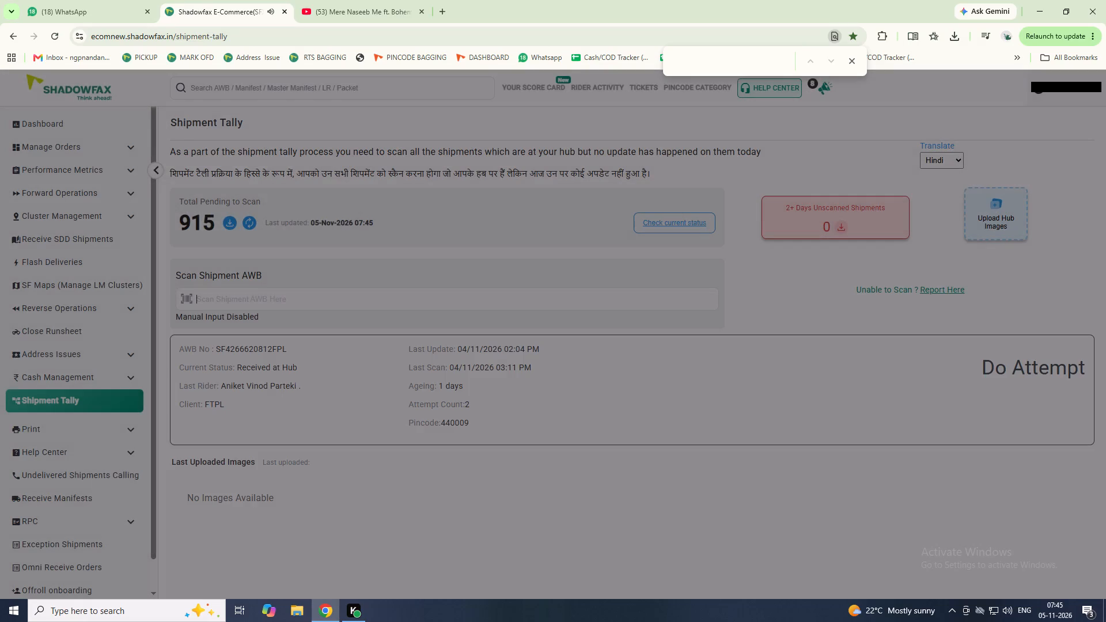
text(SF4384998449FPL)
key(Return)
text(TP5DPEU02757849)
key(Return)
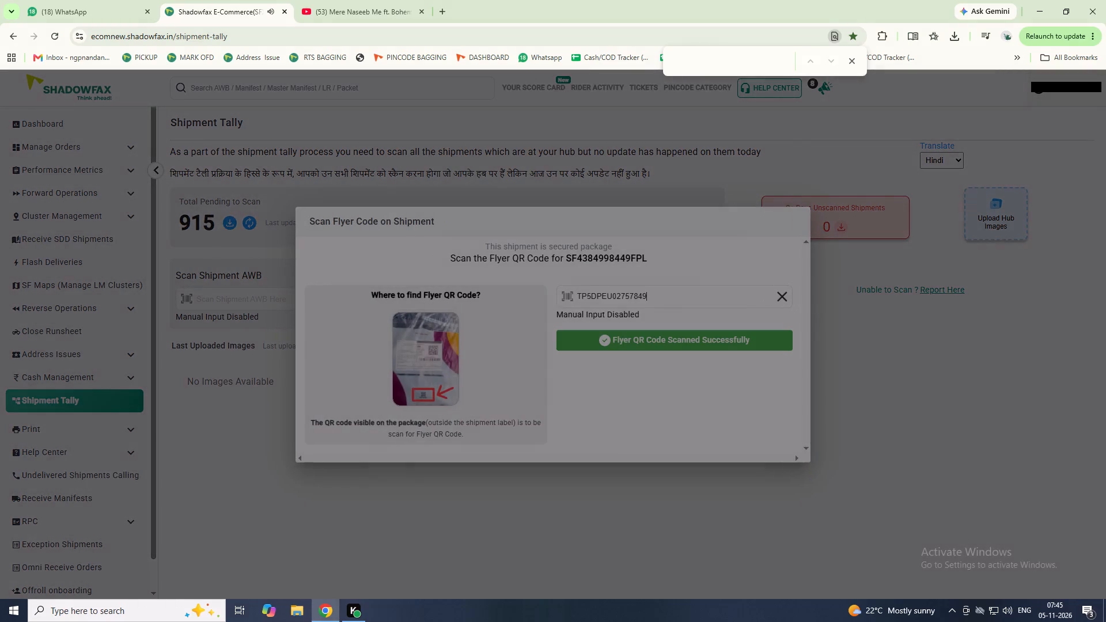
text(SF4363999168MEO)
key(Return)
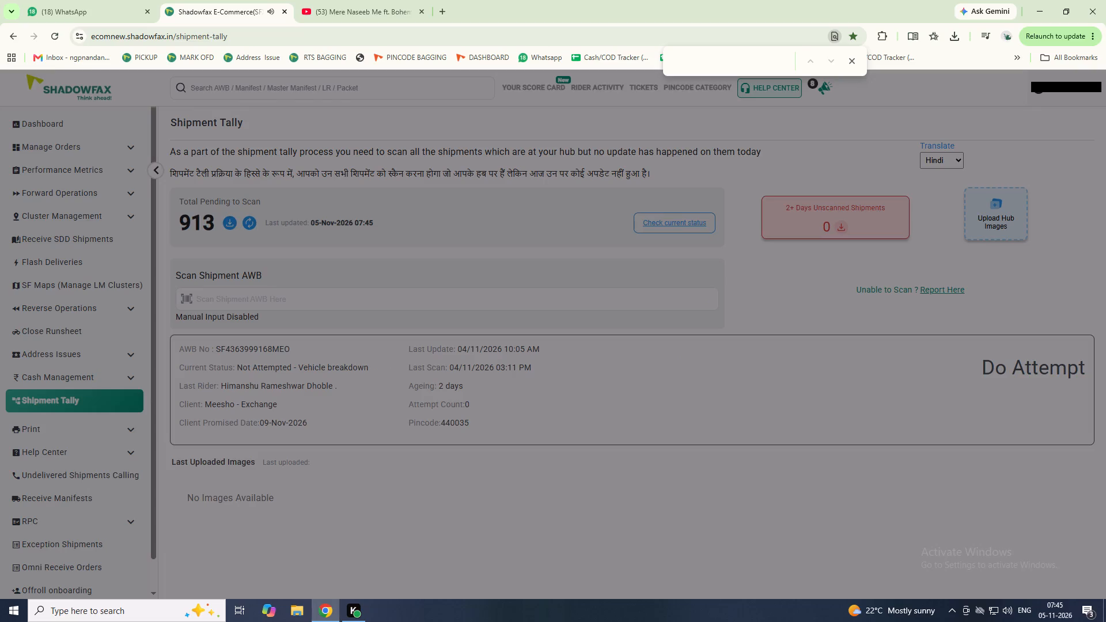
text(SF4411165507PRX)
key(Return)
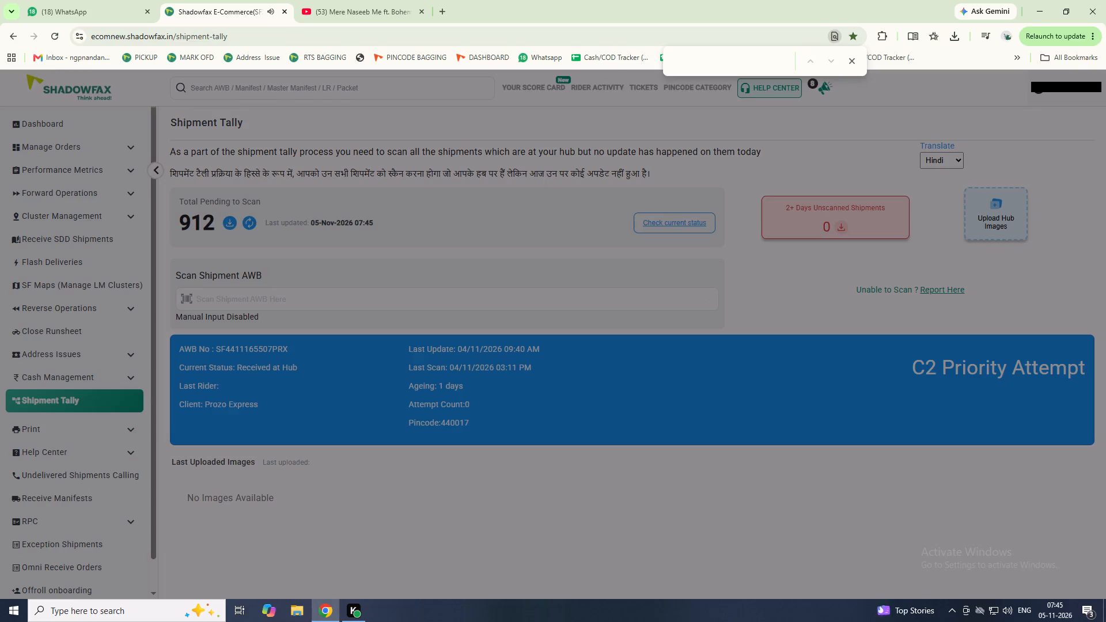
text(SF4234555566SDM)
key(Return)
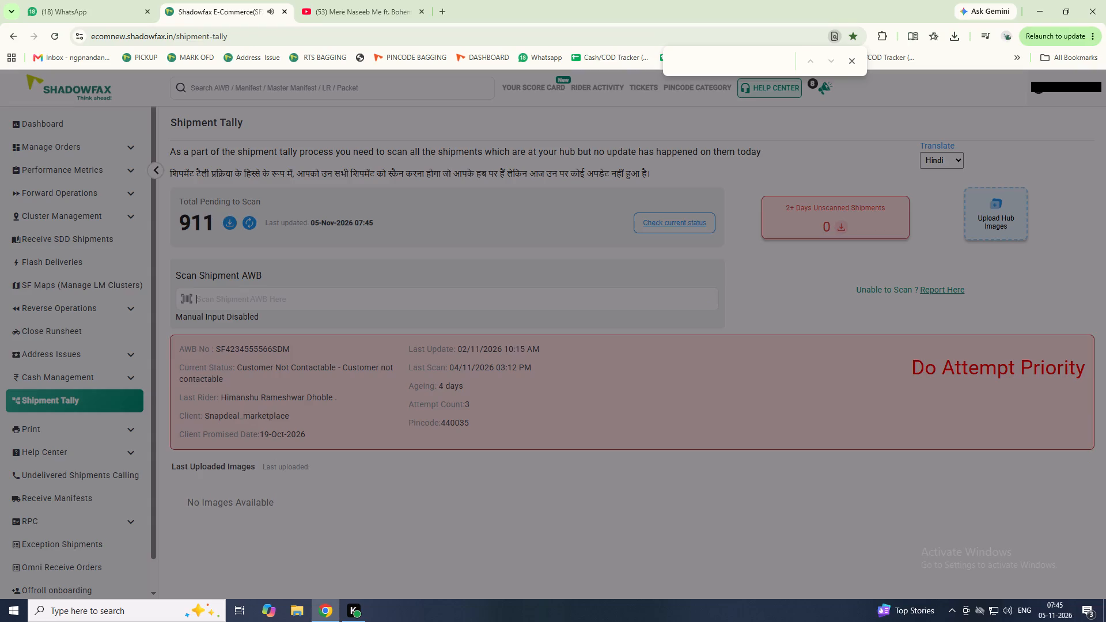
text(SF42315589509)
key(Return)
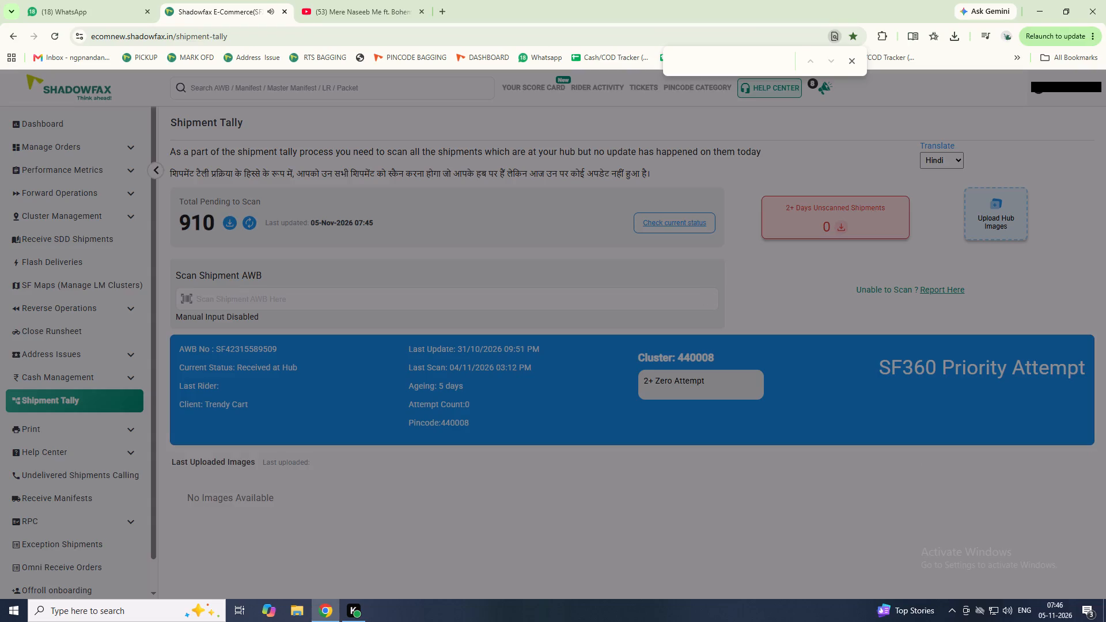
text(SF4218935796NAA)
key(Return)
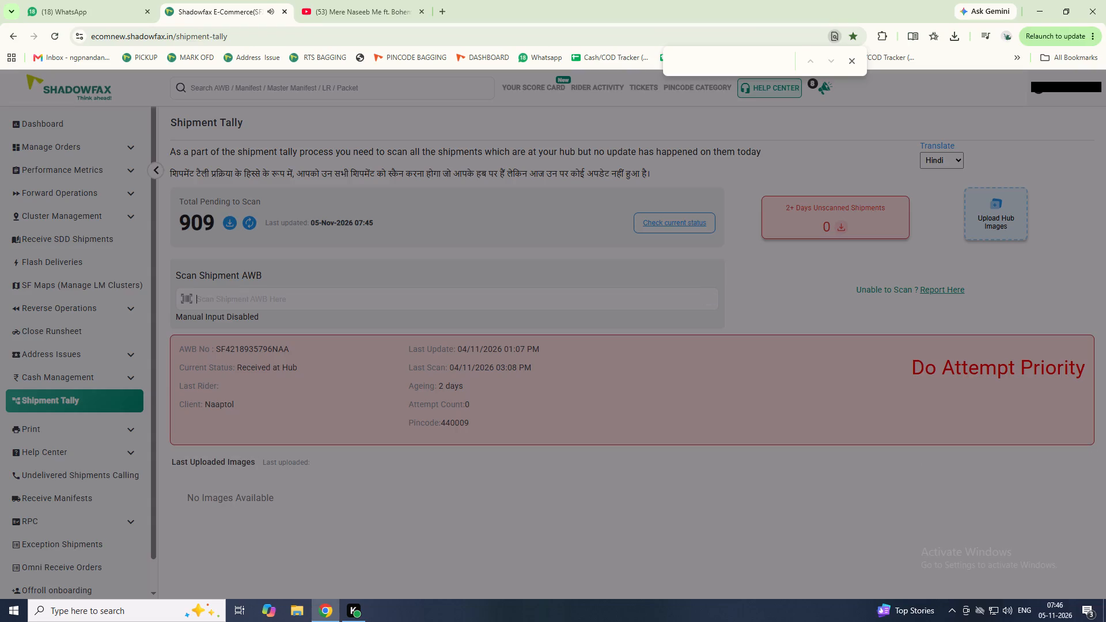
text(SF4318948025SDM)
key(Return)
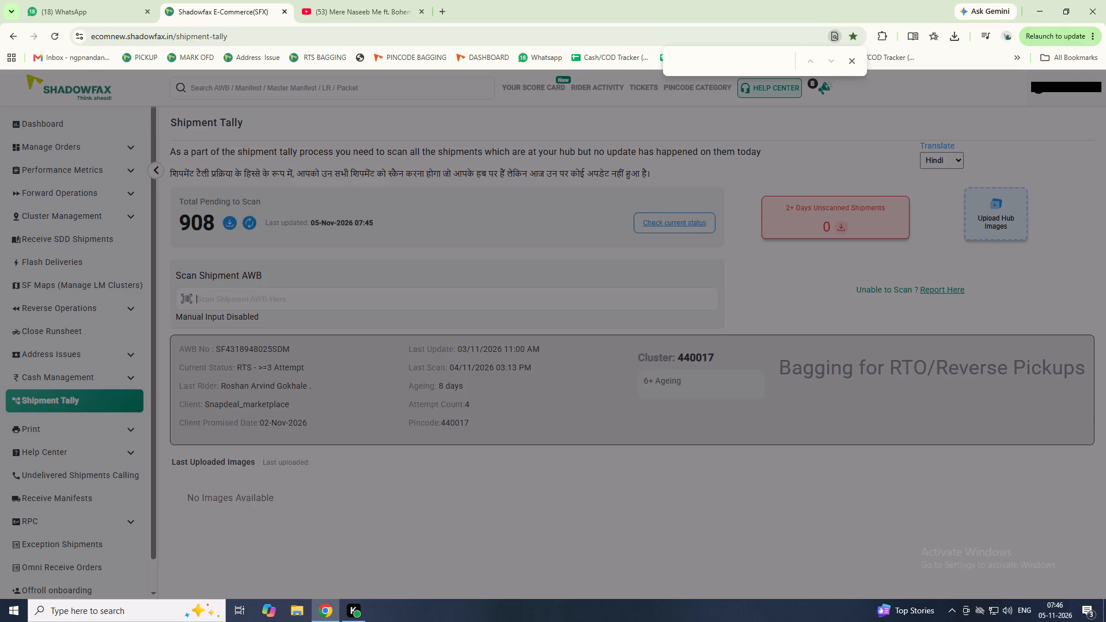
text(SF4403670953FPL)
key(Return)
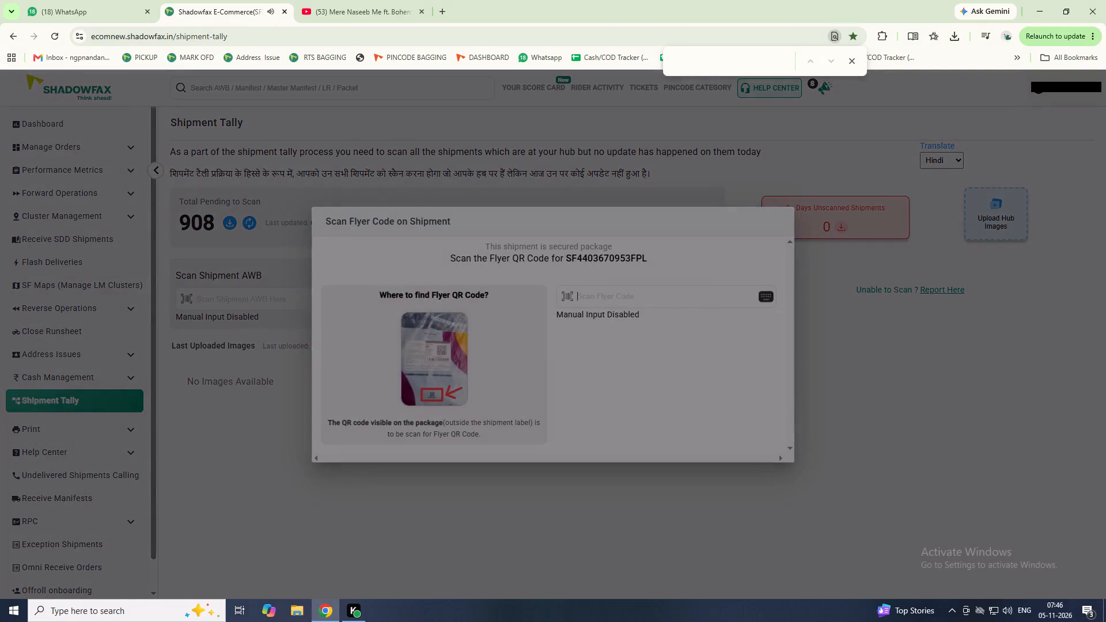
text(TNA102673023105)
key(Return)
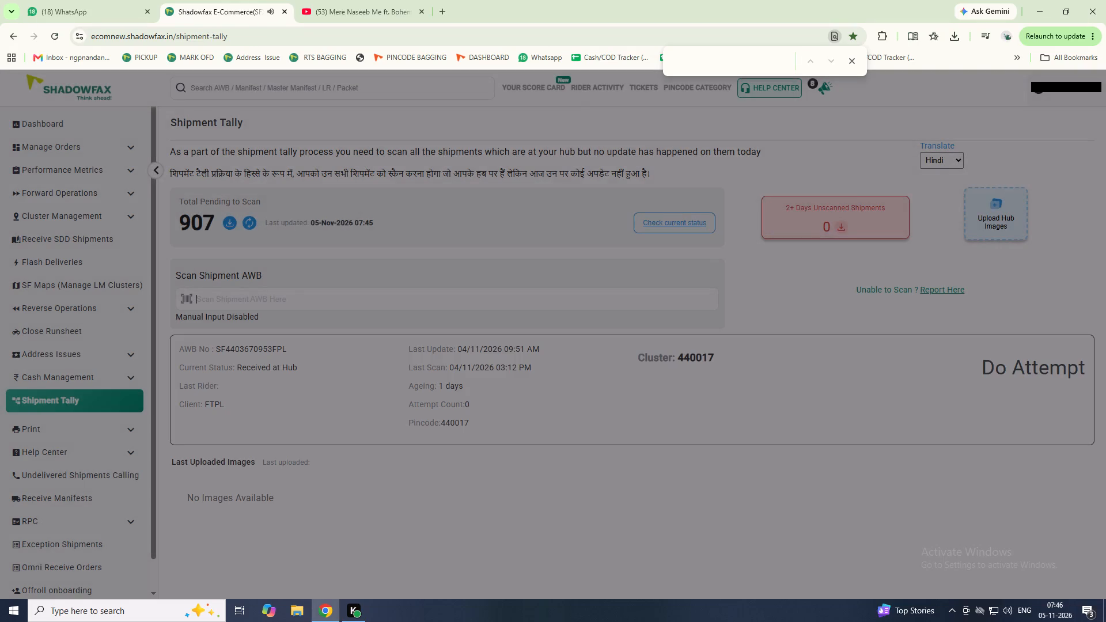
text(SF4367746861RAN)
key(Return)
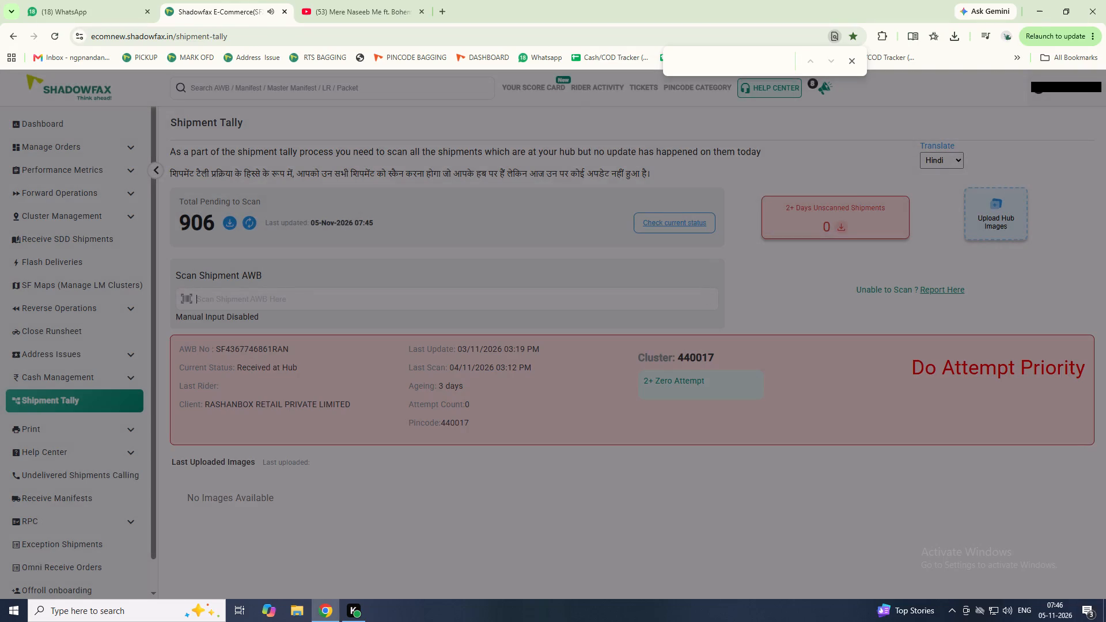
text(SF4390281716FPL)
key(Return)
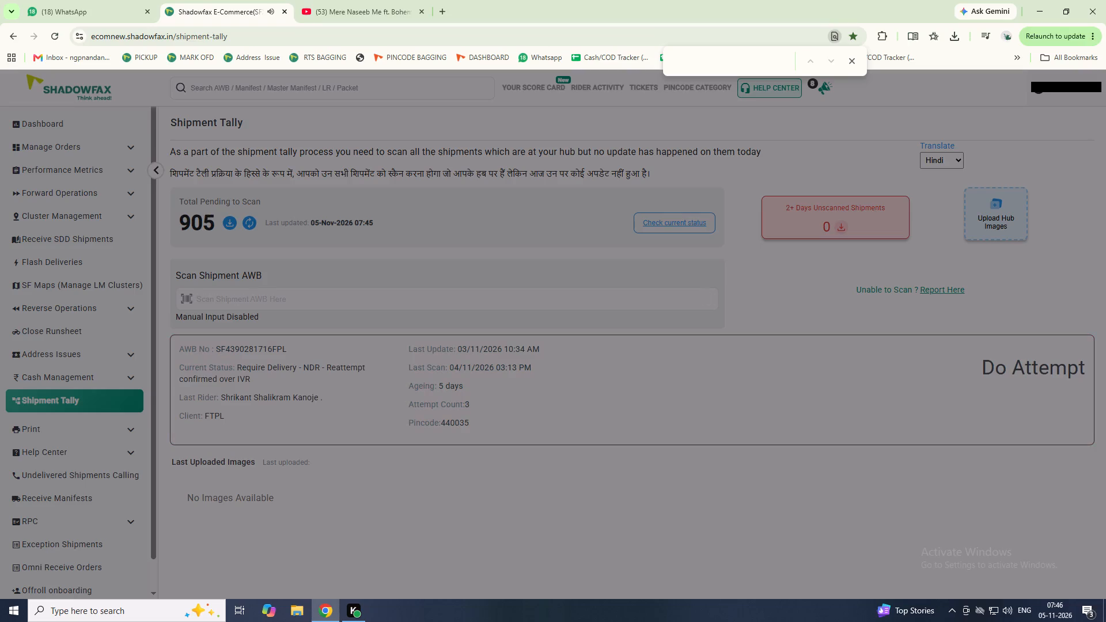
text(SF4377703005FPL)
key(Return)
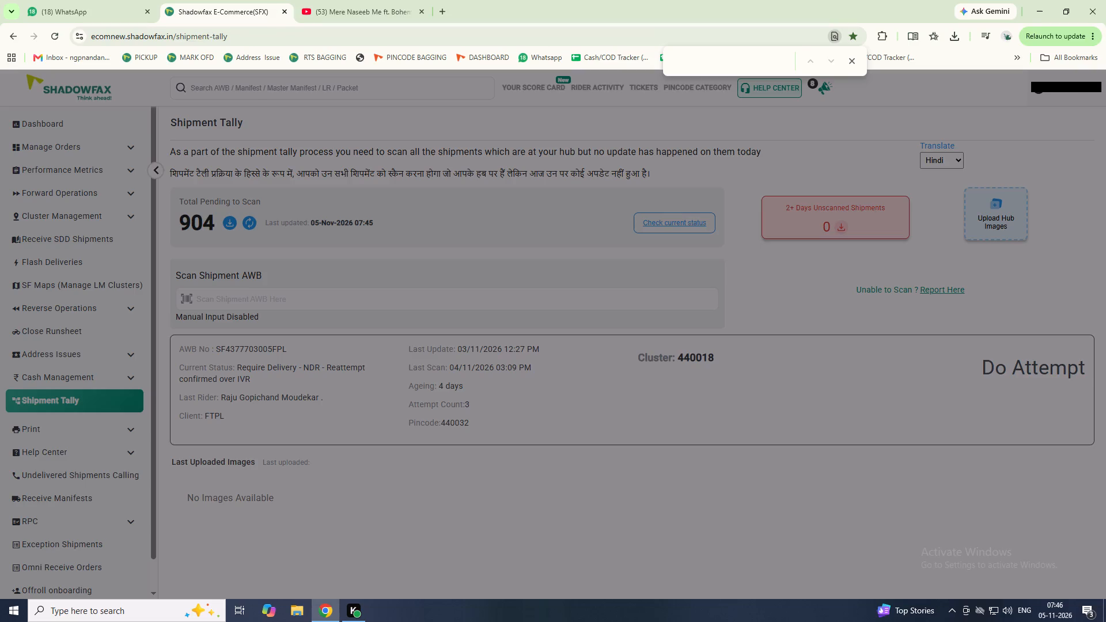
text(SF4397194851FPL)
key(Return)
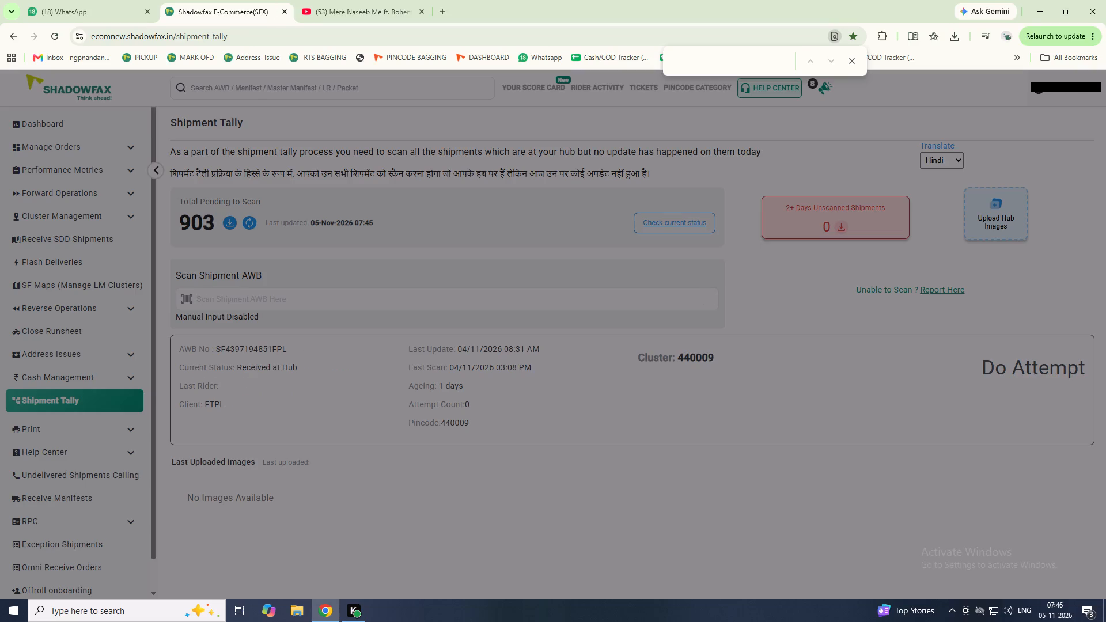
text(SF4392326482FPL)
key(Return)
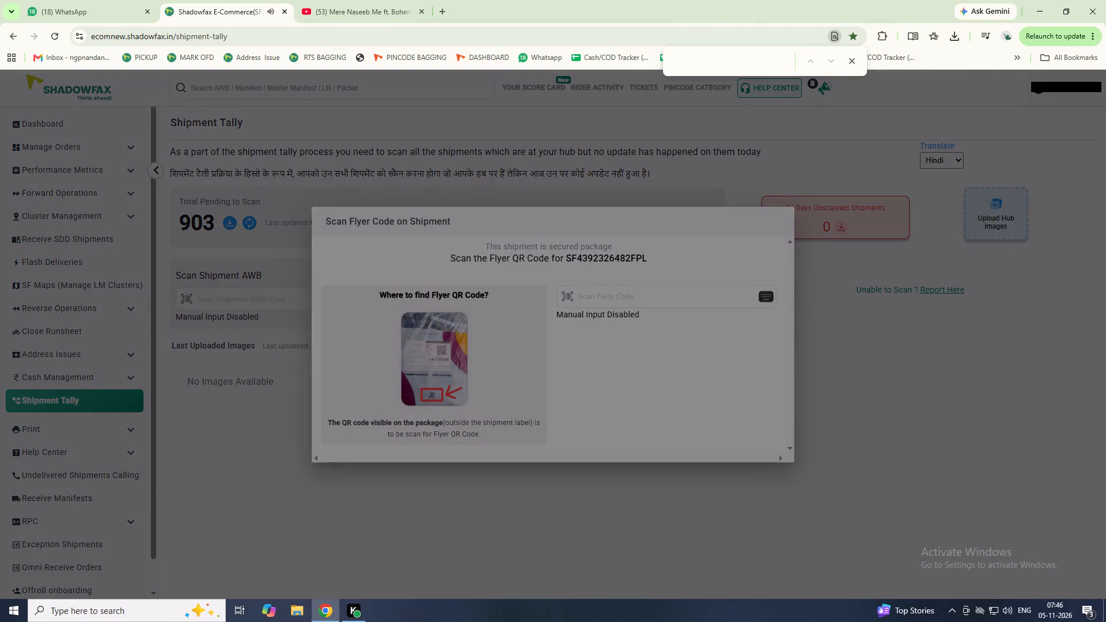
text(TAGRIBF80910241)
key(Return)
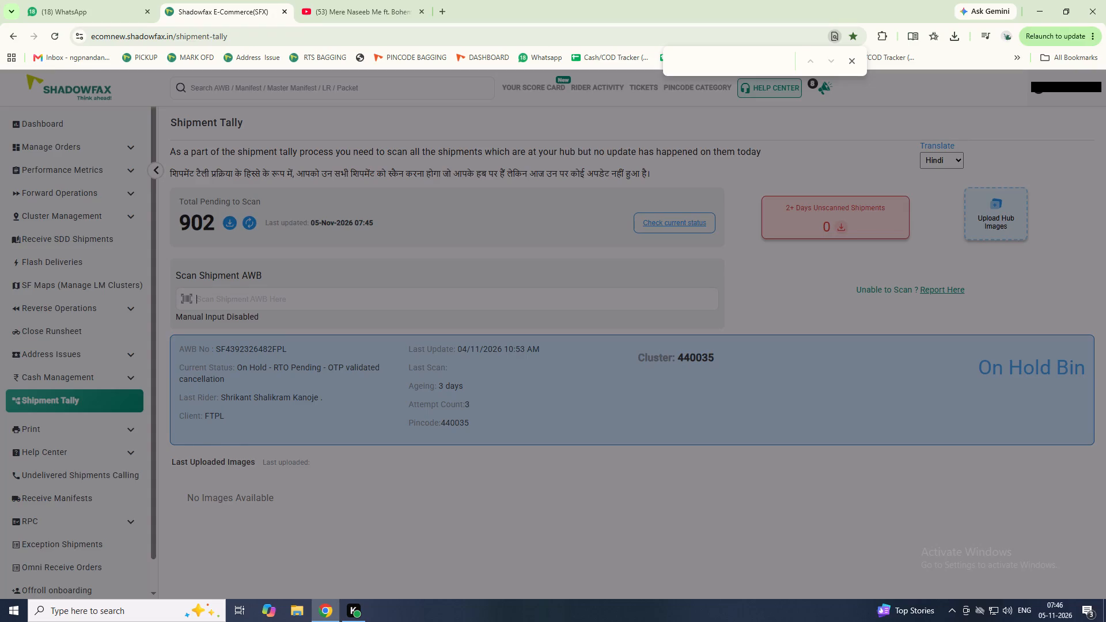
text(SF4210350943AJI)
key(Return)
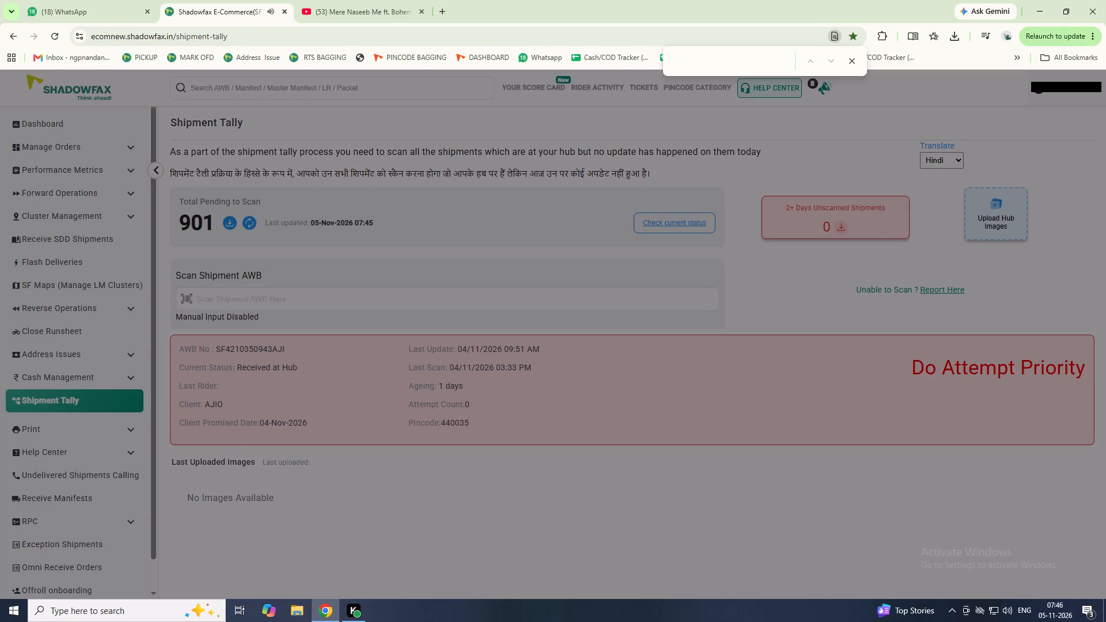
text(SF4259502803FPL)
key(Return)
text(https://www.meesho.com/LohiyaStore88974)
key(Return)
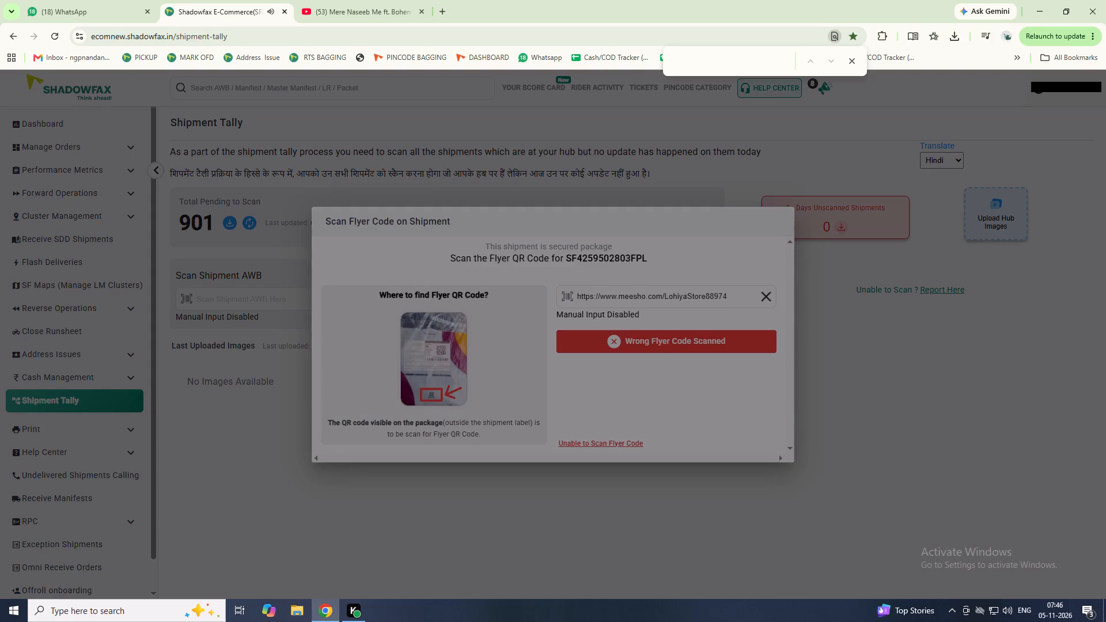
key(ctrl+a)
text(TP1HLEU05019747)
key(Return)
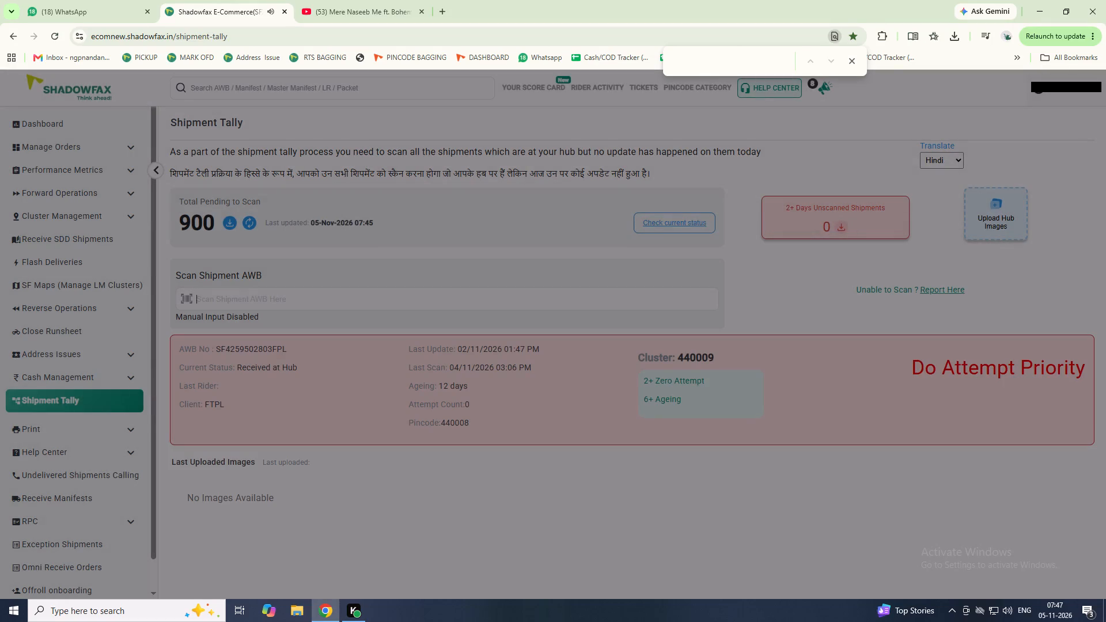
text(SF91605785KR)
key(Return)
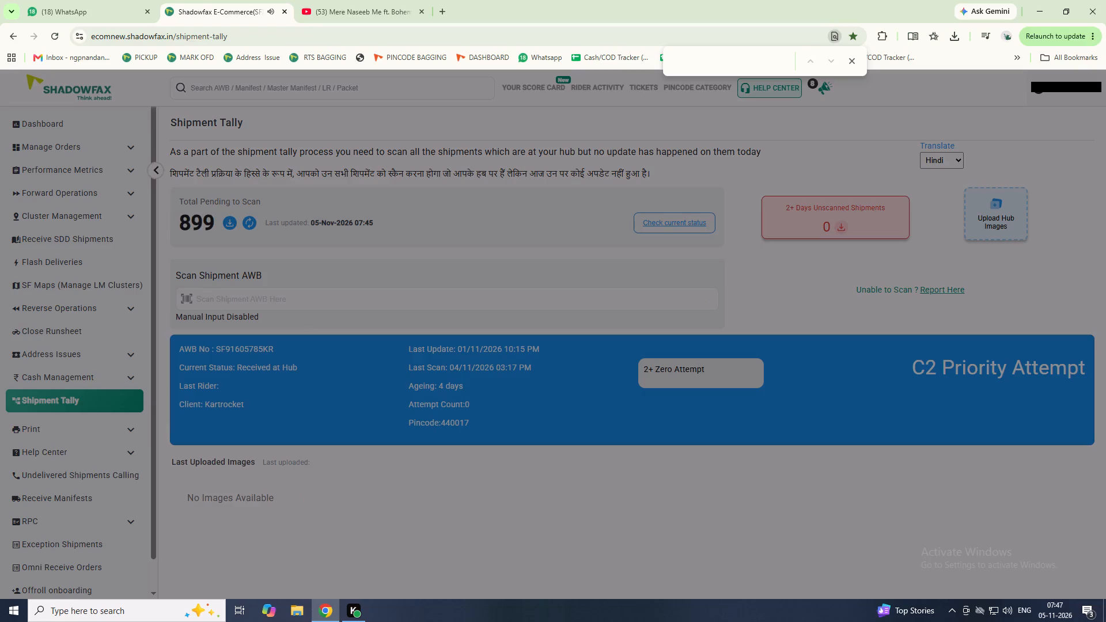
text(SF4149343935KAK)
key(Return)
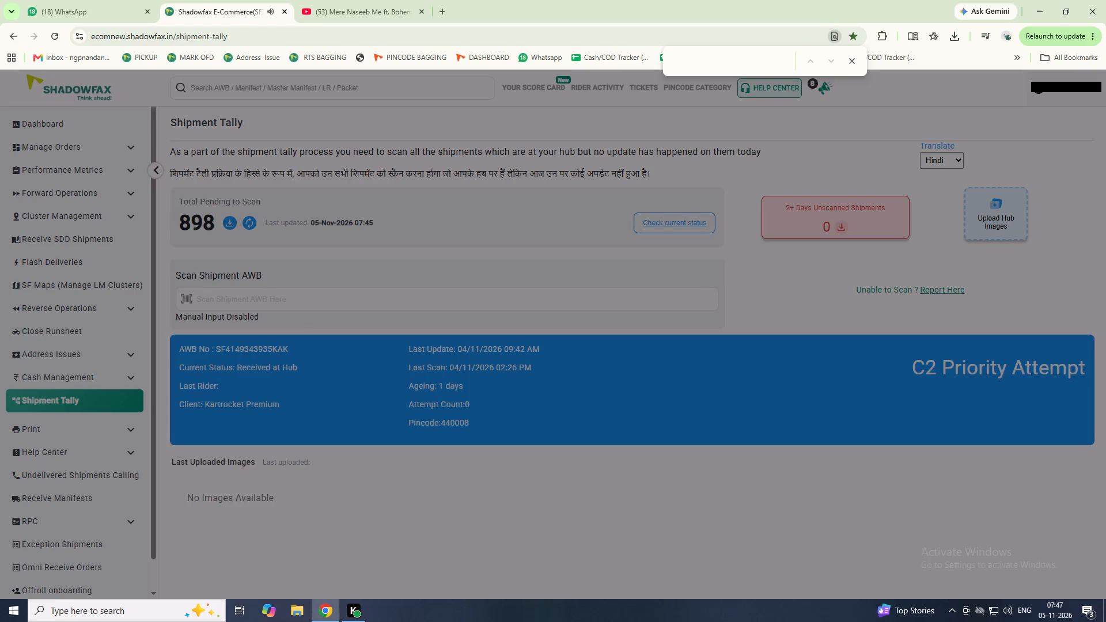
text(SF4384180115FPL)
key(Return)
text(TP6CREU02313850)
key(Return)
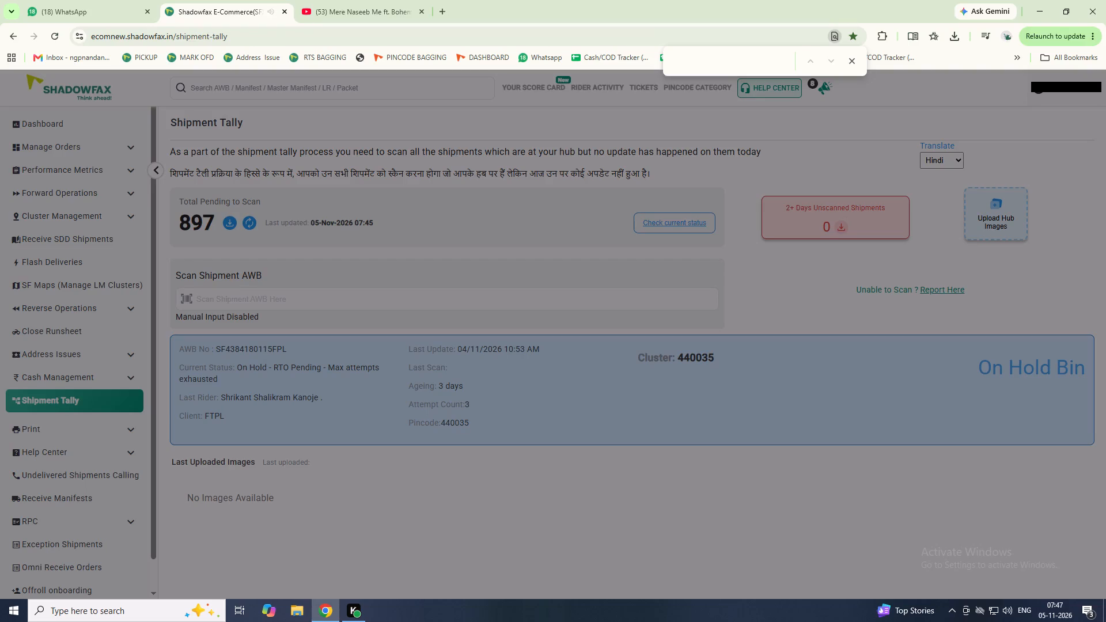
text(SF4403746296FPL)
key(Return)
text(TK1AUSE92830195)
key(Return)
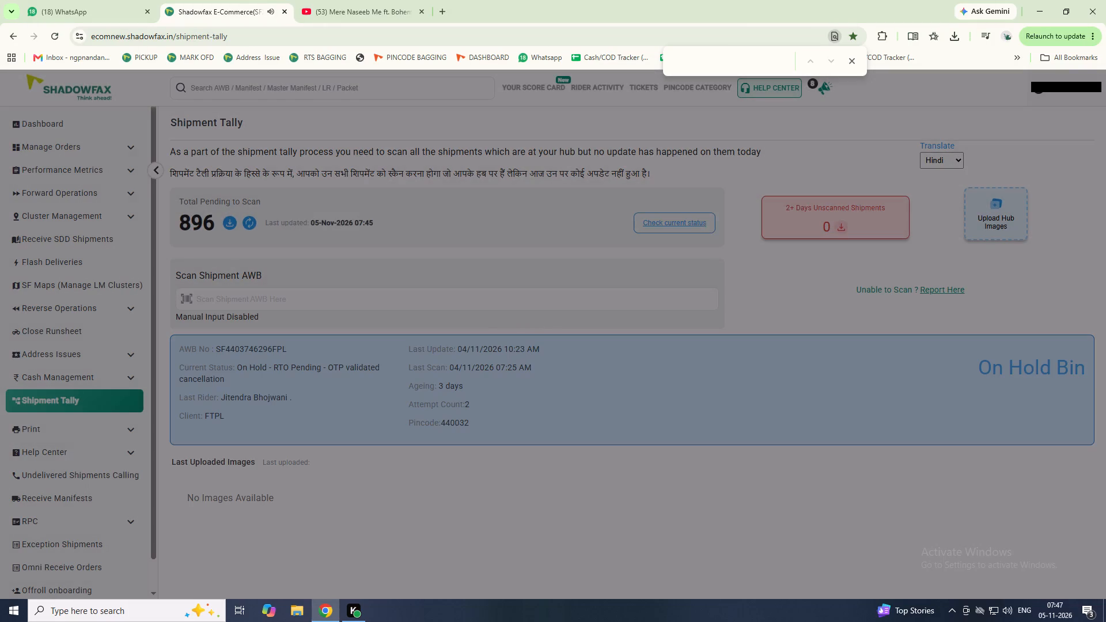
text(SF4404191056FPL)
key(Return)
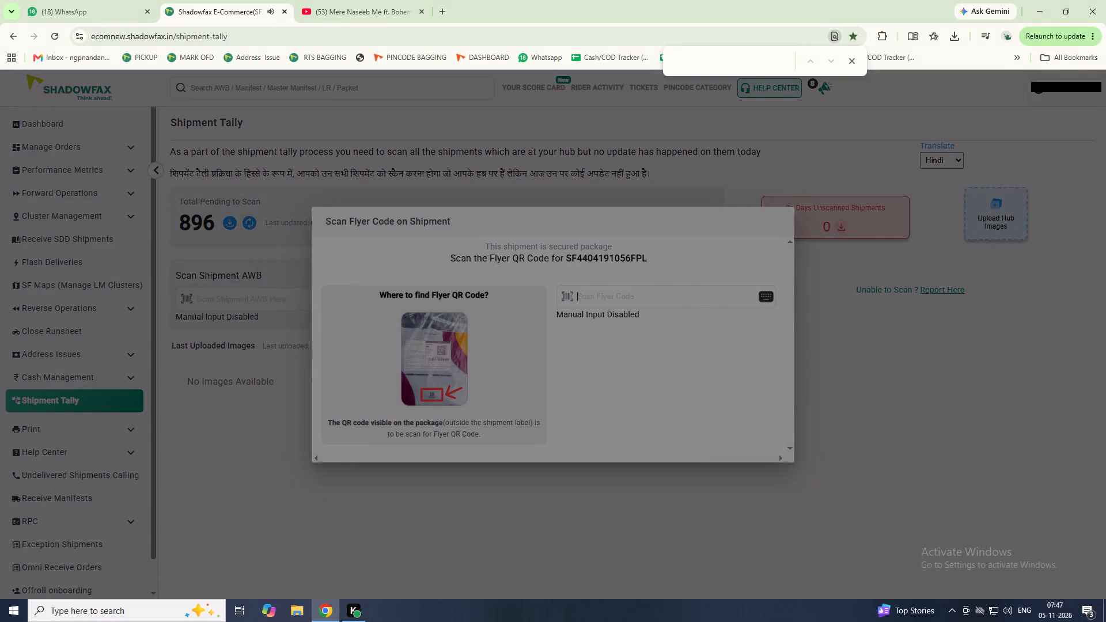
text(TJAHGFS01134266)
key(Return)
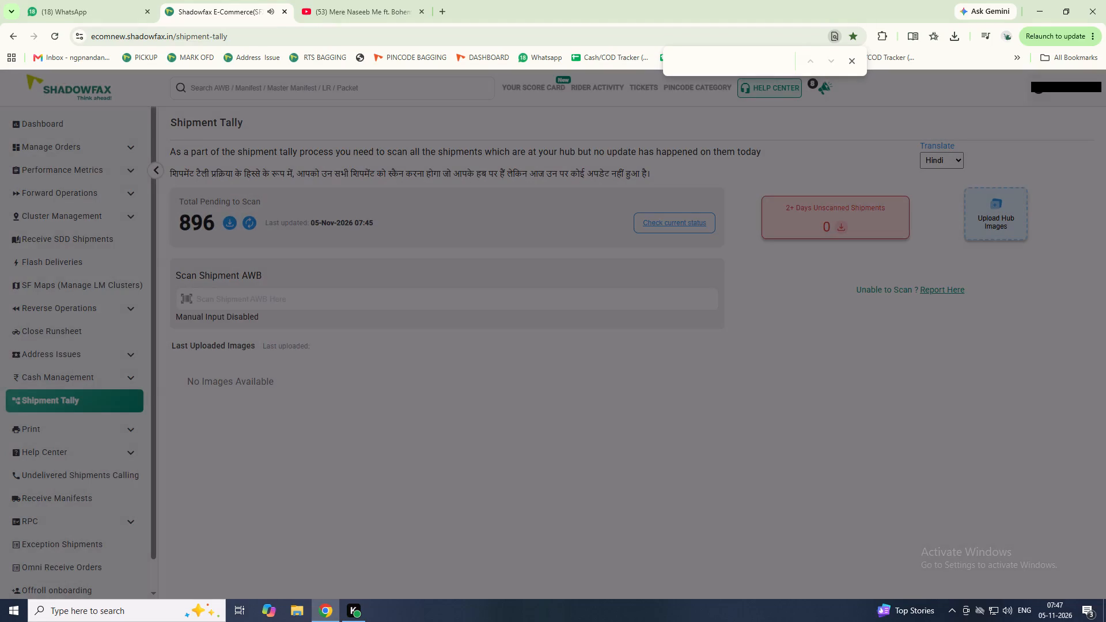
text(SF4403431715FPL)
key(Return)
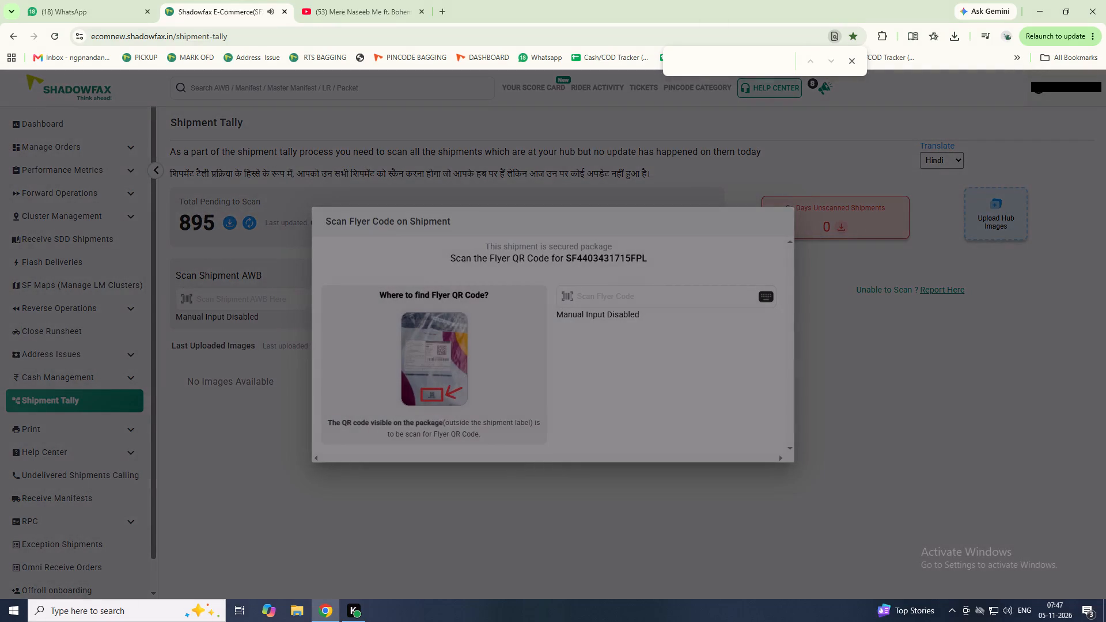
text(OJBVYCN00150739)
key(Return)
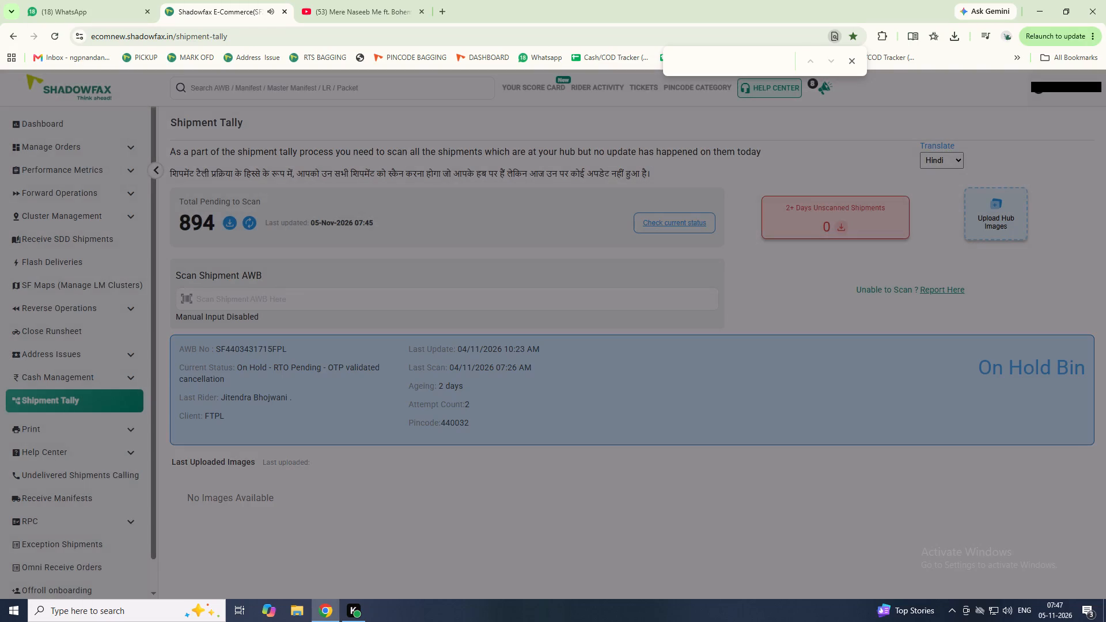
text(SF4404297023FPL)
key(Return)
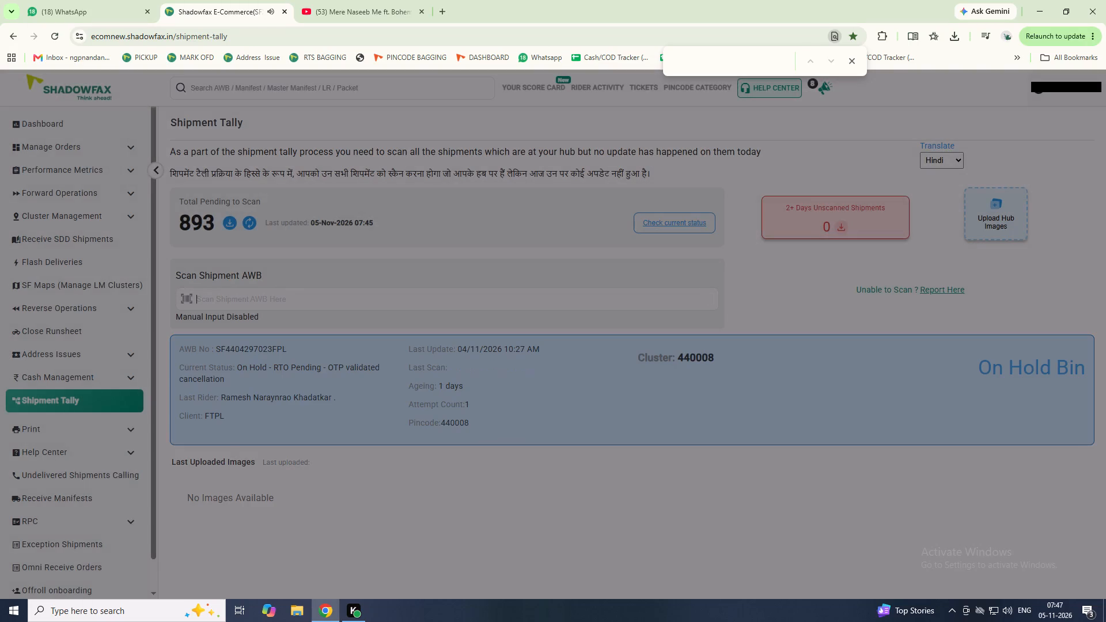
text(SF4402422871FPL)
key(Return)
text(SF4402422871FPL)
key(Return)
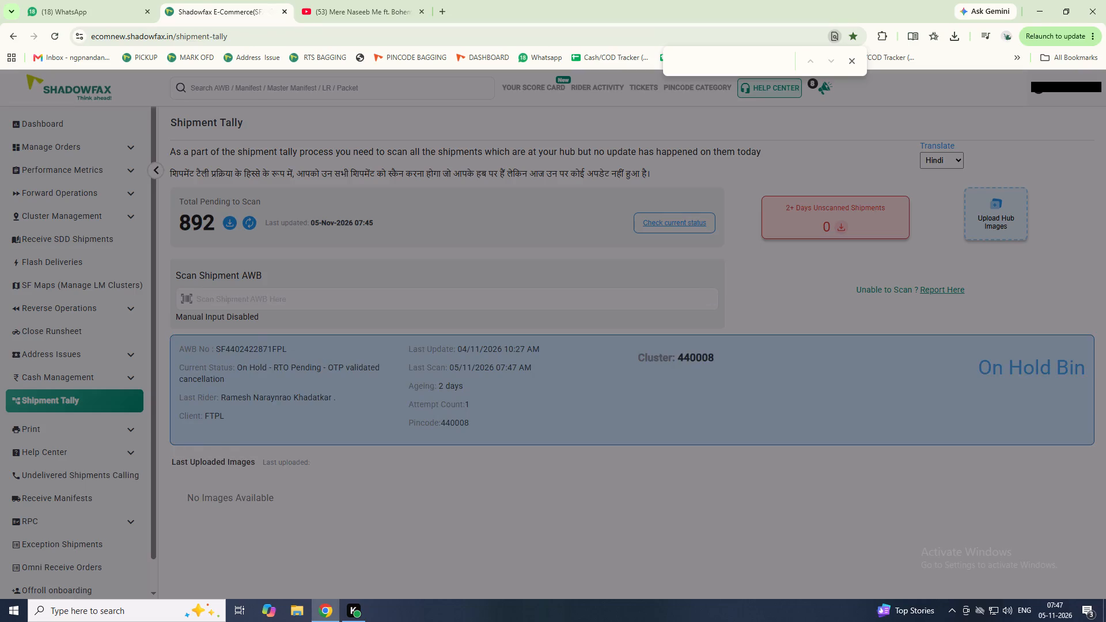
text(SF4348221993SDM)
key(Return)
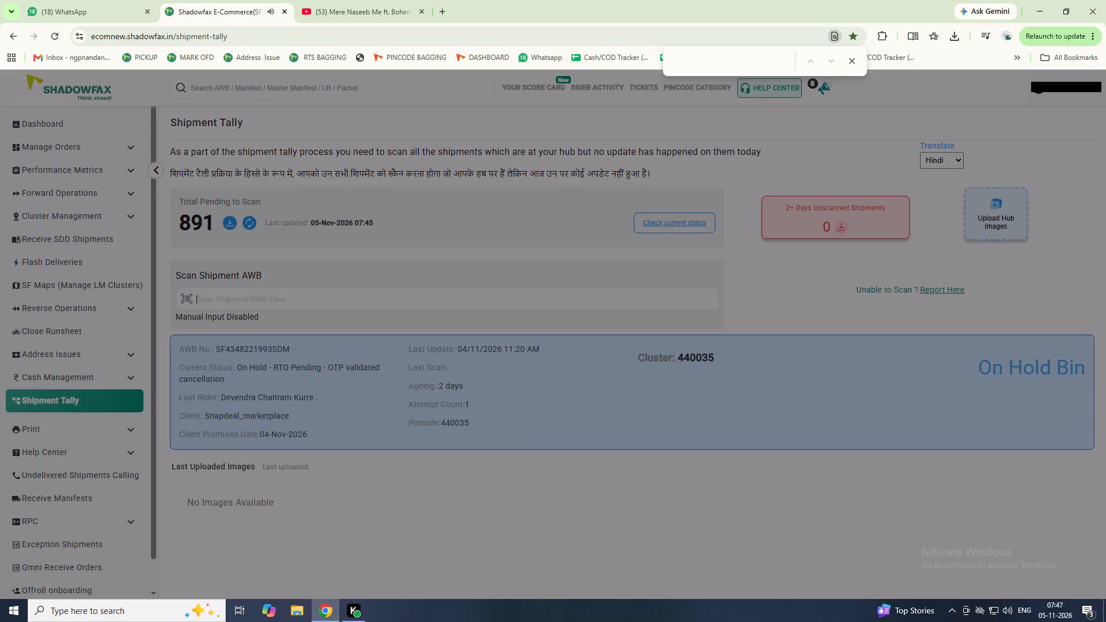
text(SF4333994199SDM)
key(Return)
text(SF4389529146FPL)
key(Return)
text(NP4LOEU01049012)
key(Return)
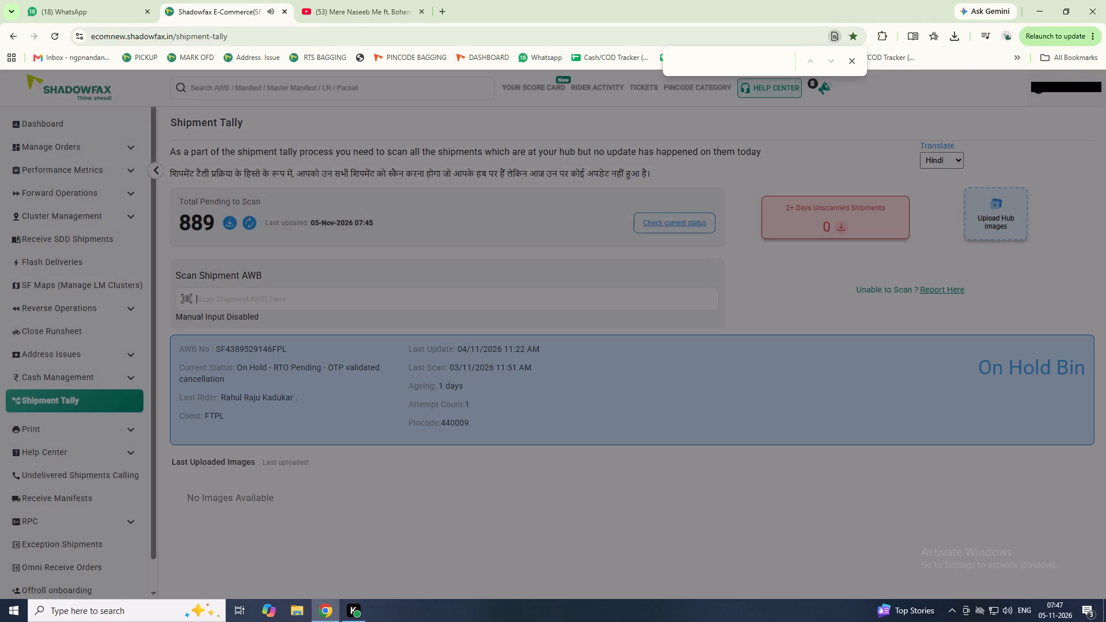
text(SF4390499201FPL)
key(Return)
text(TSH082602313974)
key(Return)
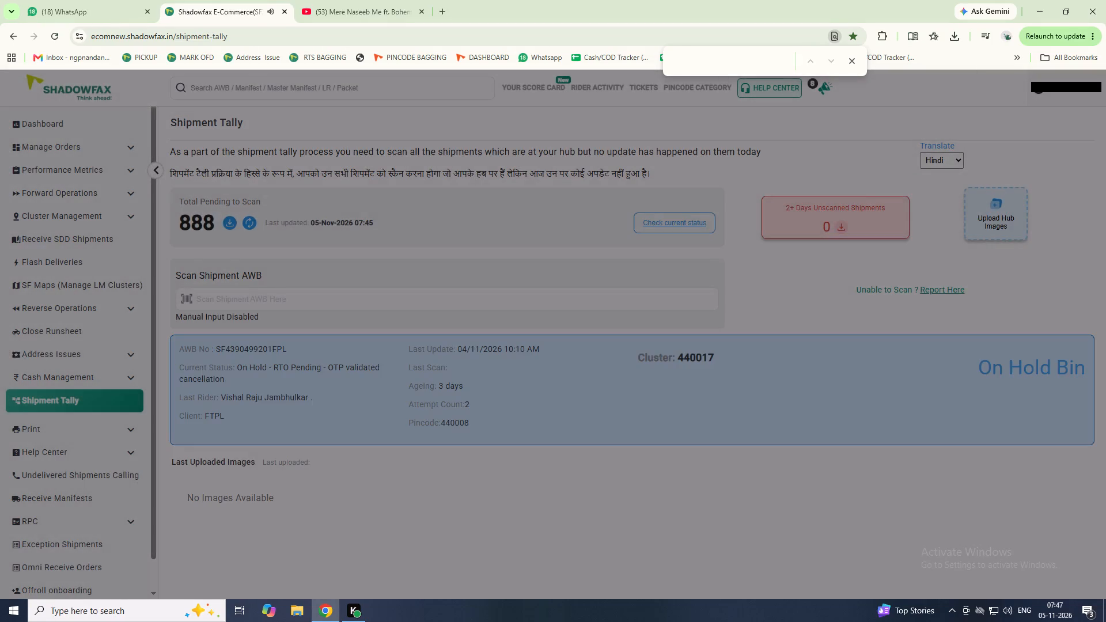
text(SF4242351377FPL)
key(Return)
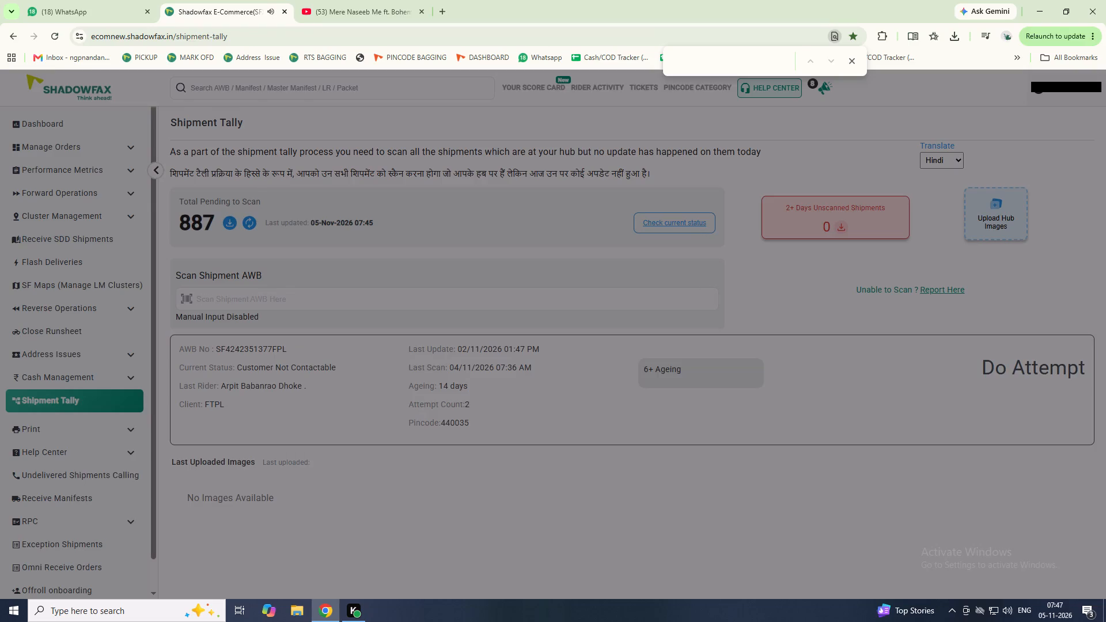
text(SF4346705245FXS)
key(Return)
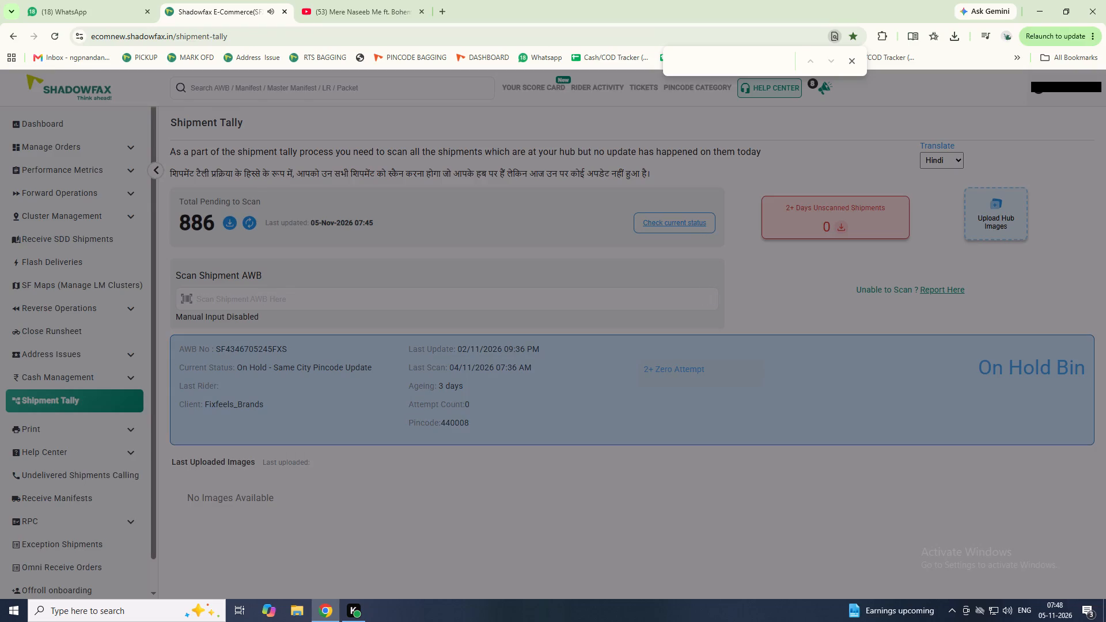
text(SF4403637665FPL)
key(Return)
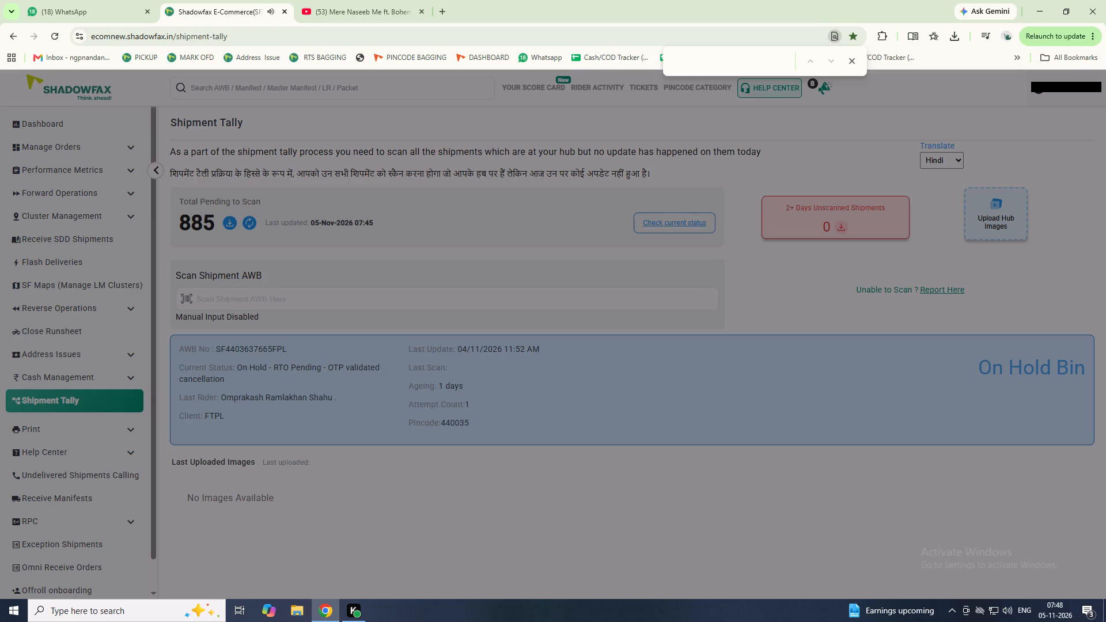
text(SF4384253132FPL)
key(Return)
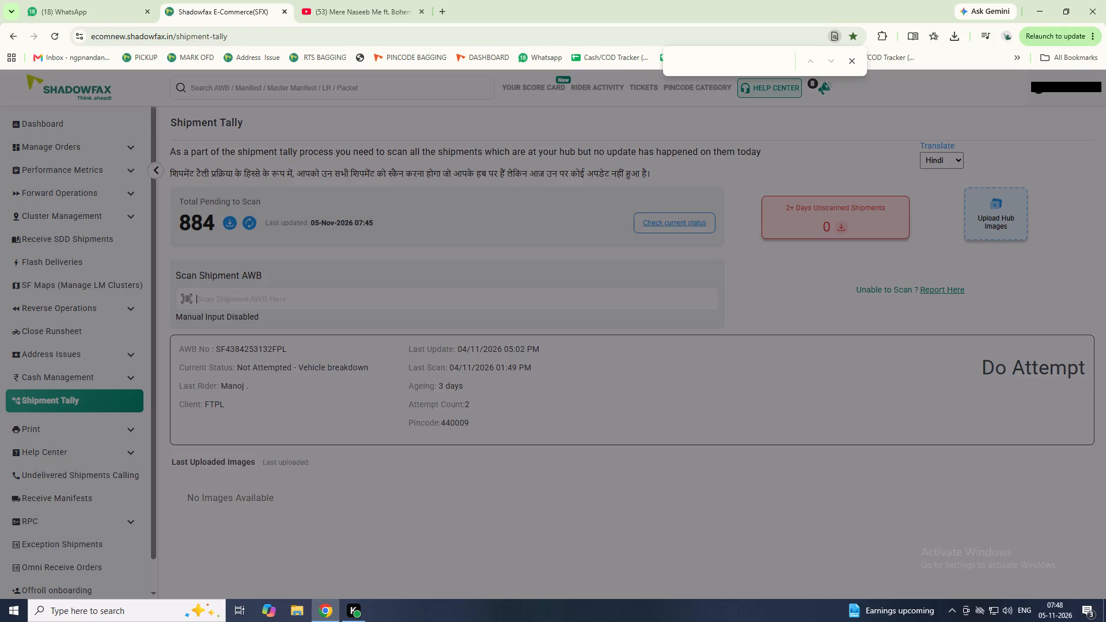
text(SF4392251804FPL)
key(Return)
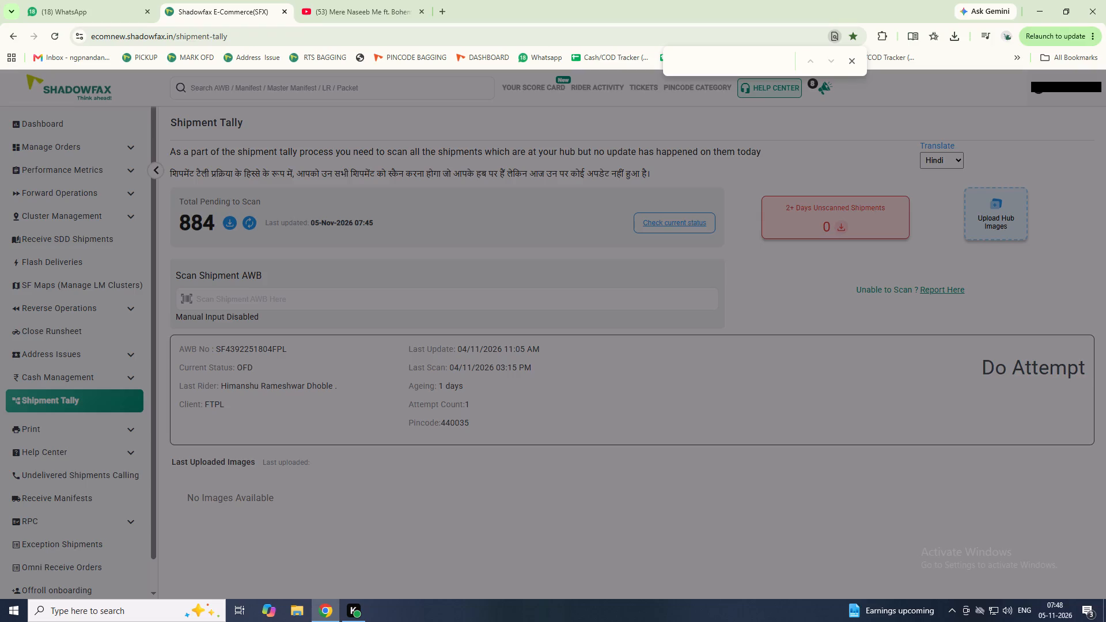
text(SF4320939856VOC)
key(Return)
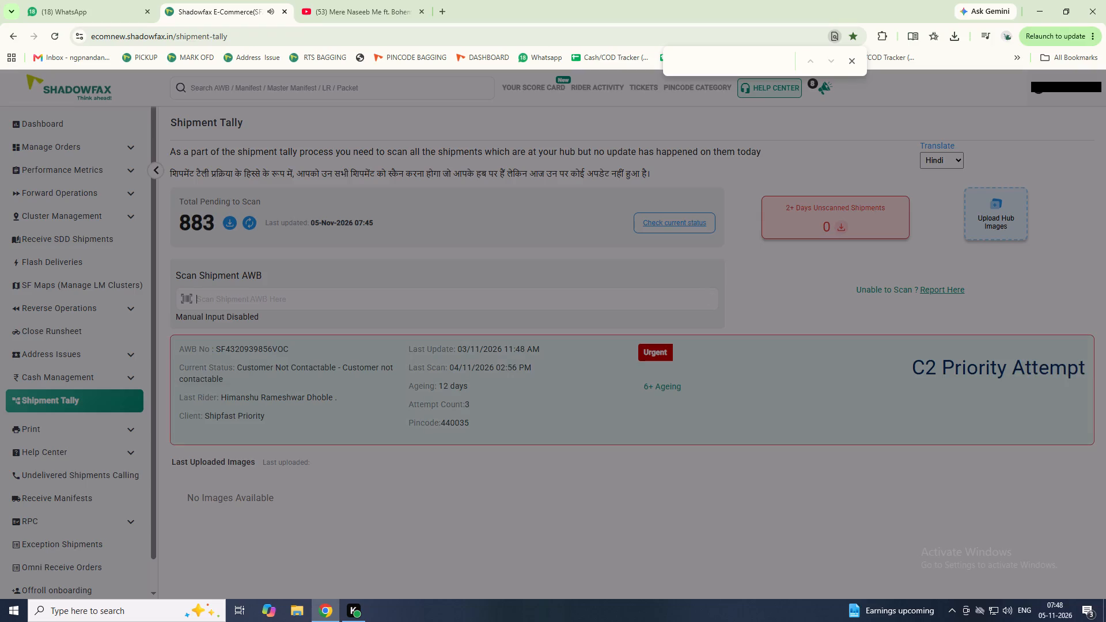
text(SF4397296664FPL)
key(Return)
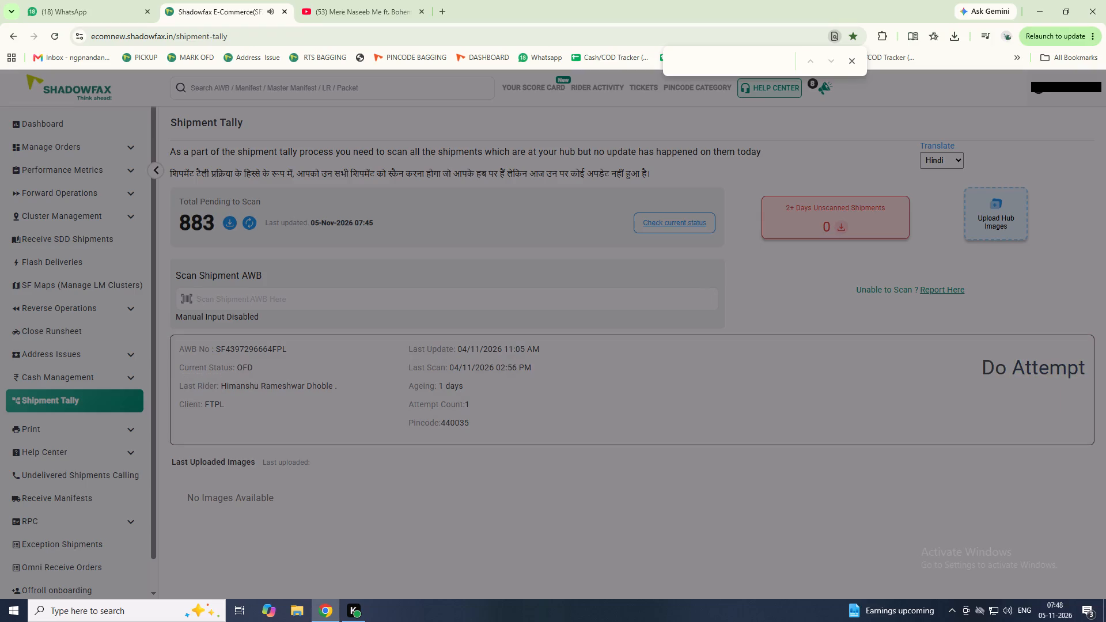
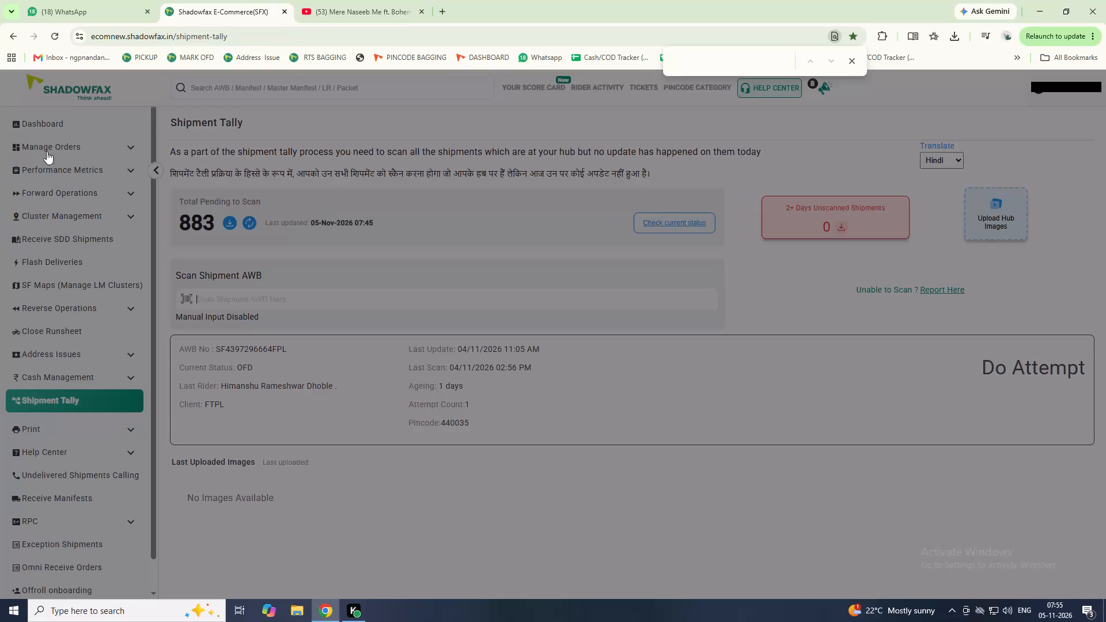
Open the runsheet closure for the Forward runsheet of the rider shown on the last tallied shipment, ready for AWB scanning.
click(59, 114)
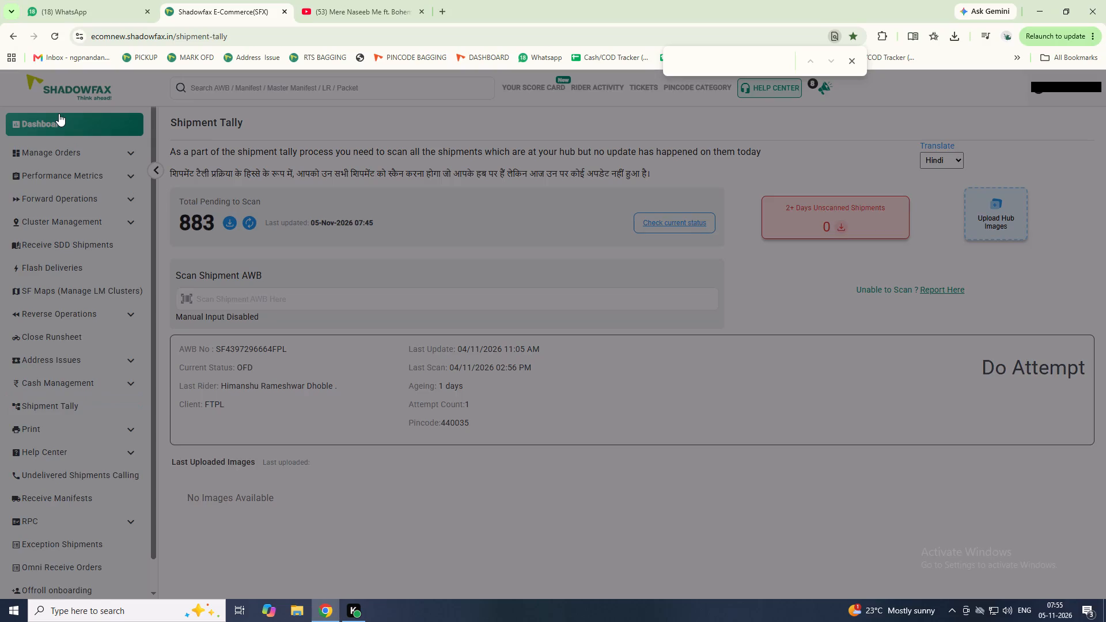
click(59, 113)
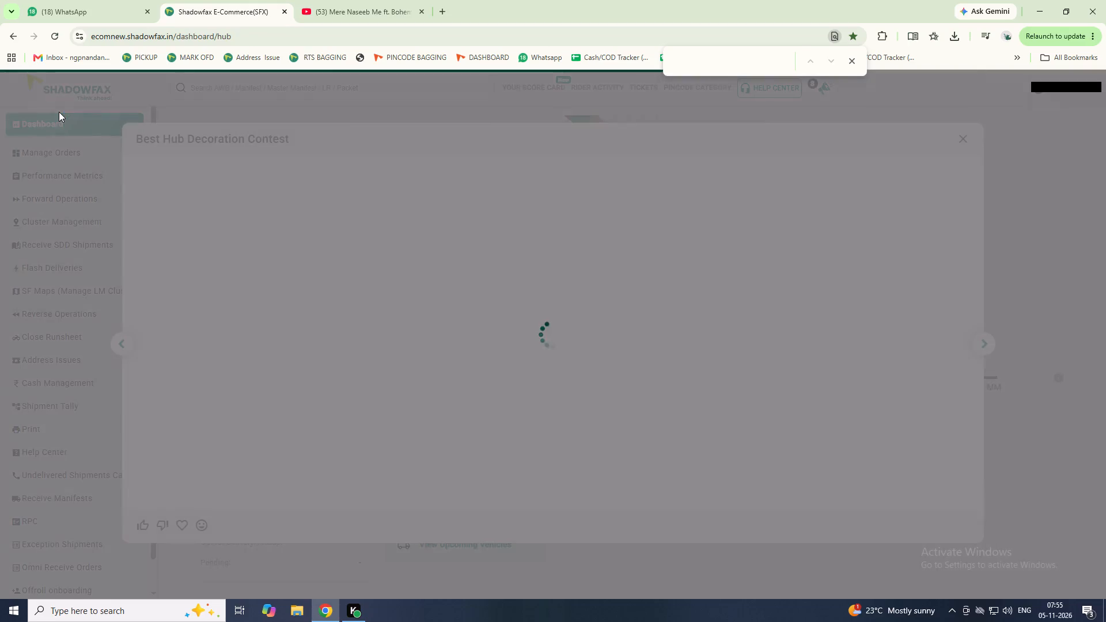
click(956, 131)
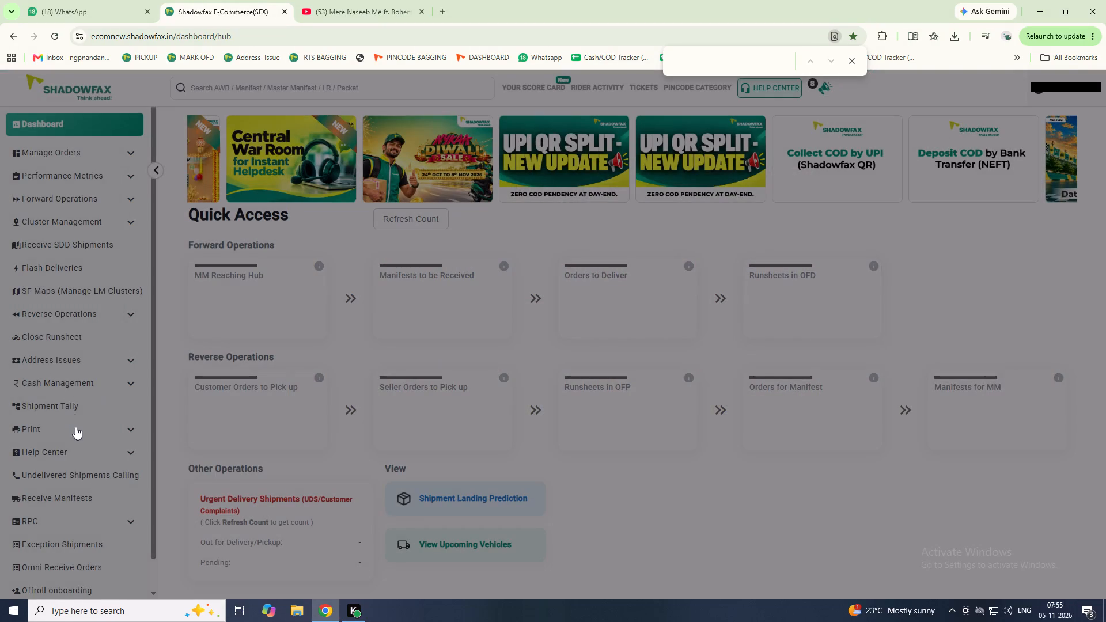
click(77, 340)
click(277, 192)
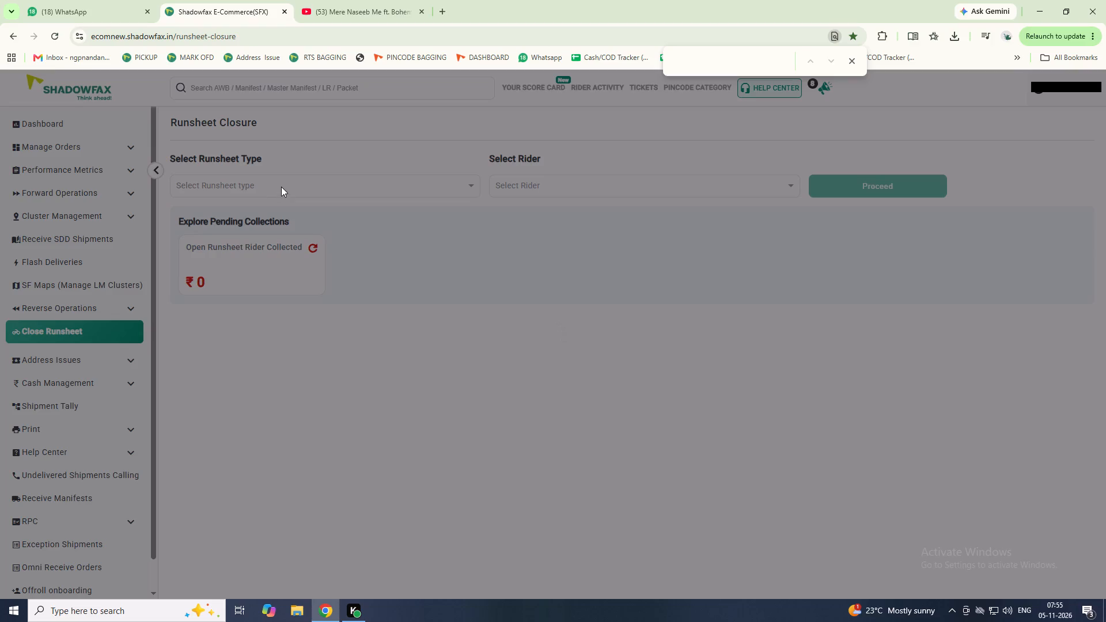
click(281, 186)
click(270, 198)
click(534, 179)
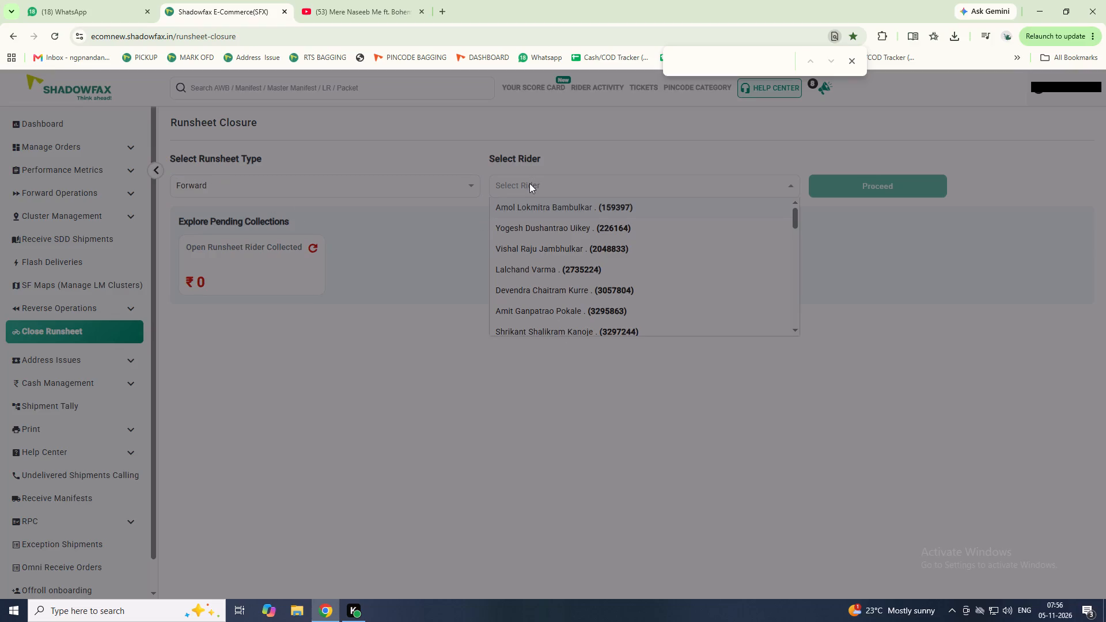
text(him)
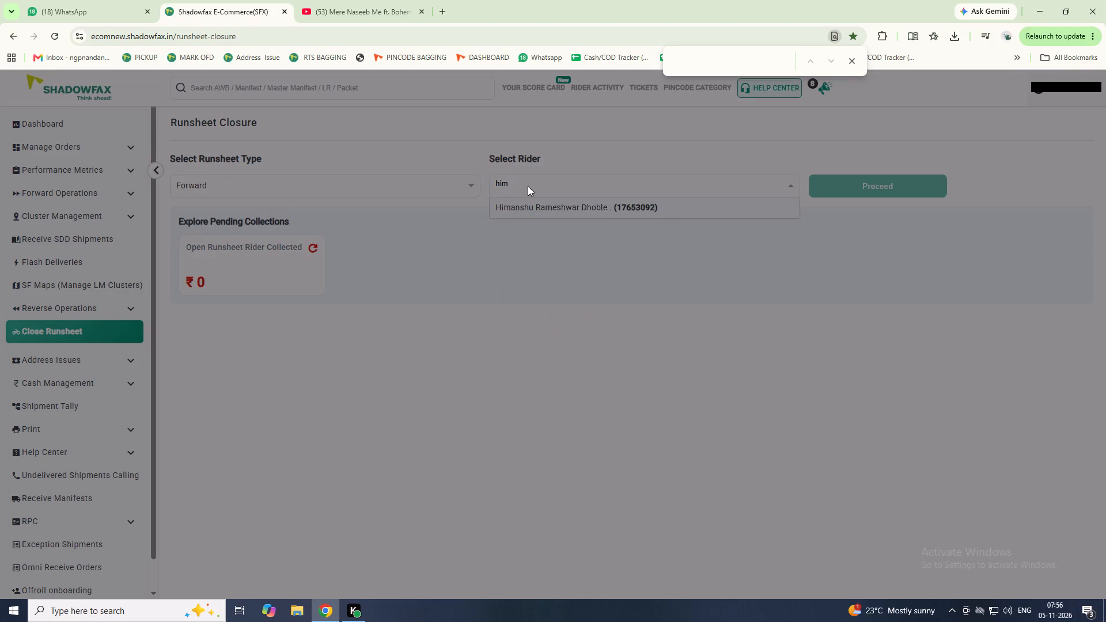
click(584, 203)
click(878, 181)
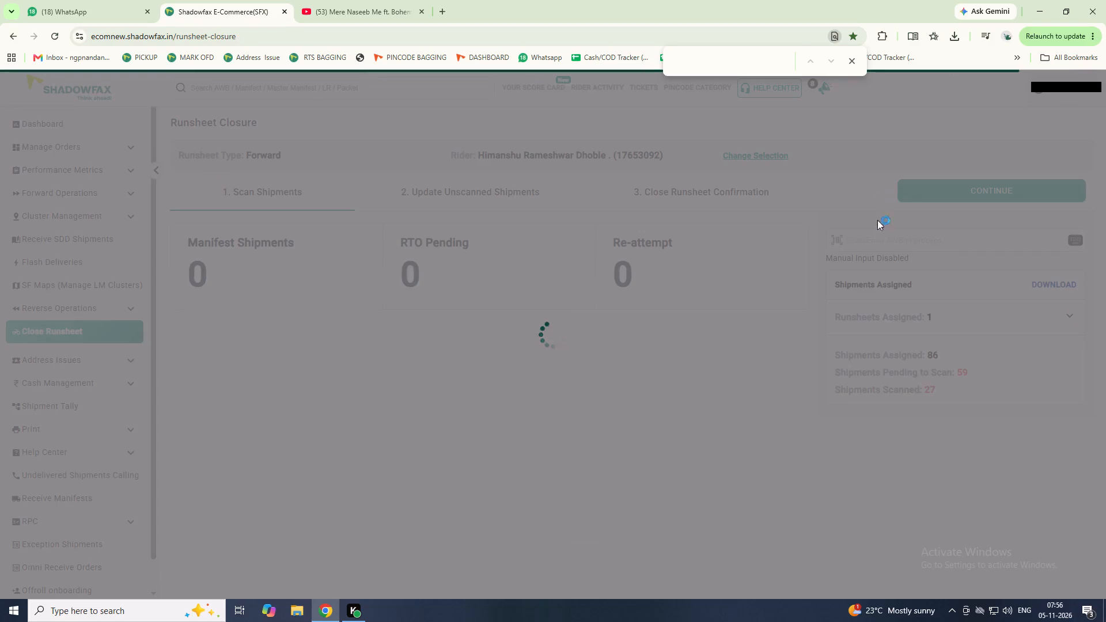
click(889, 238)
click(888, 246)
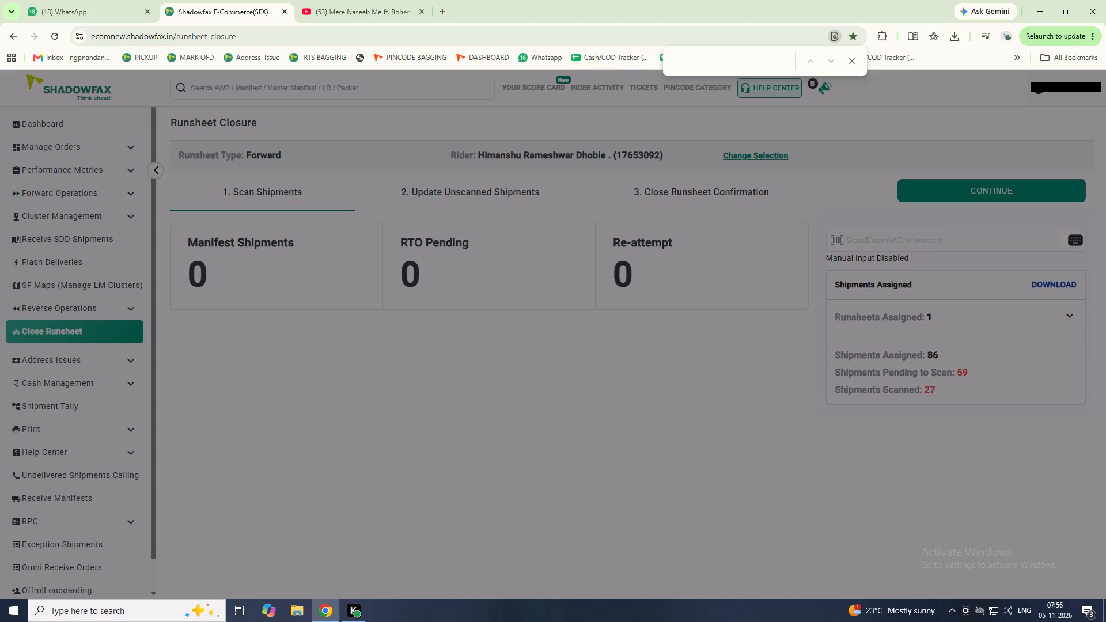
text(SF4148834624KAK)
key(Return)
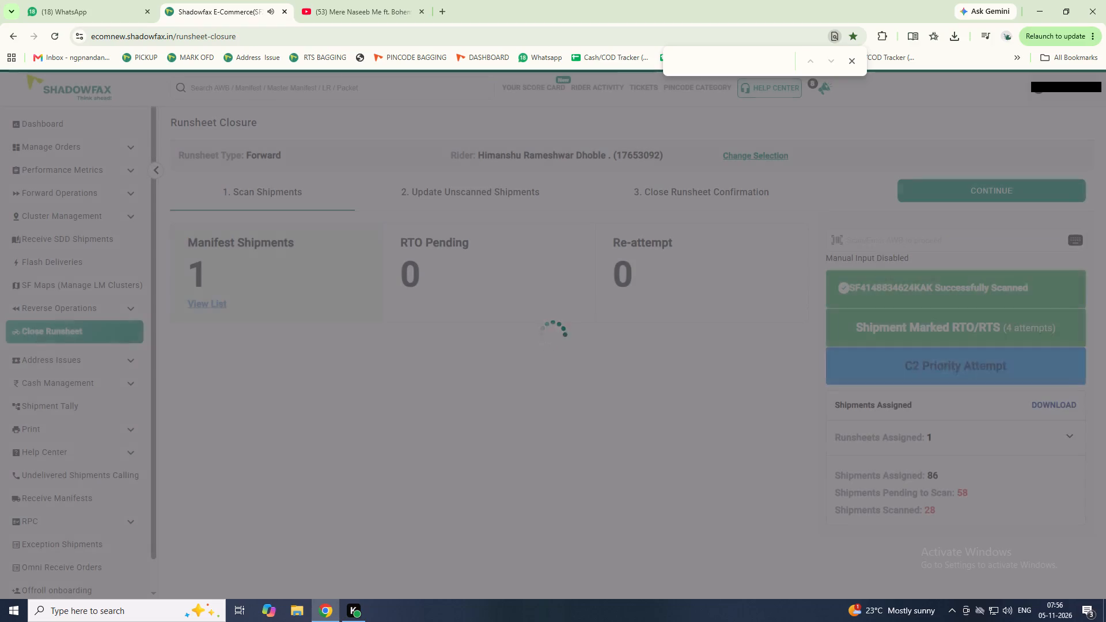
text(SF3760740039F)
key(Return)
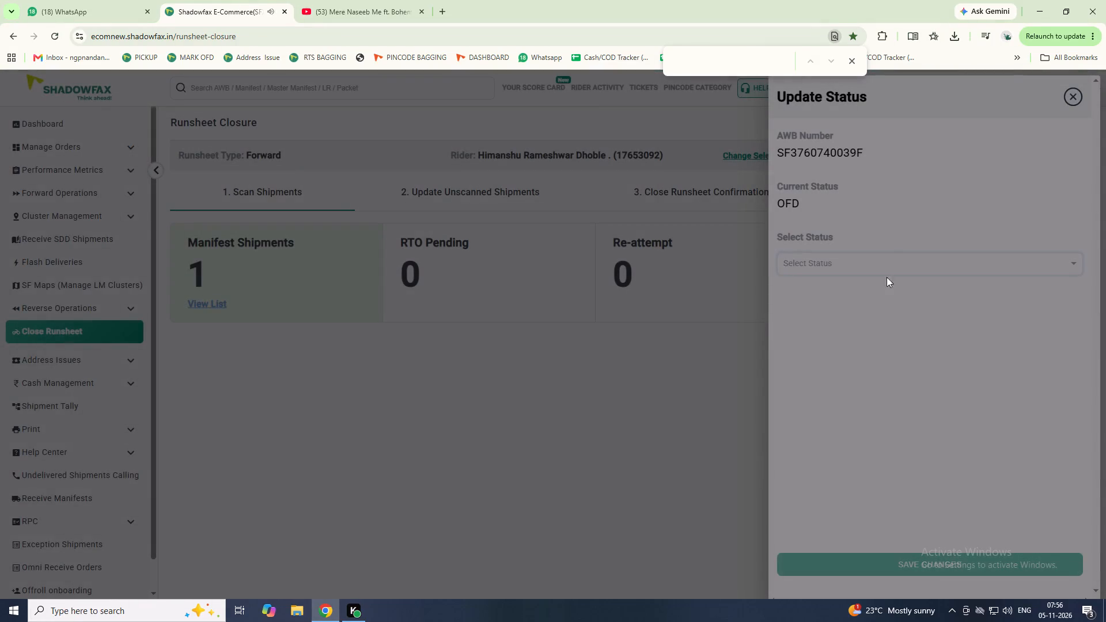
drag(890, 244, 888, 251)
click(888, 256)
click(880, 276)
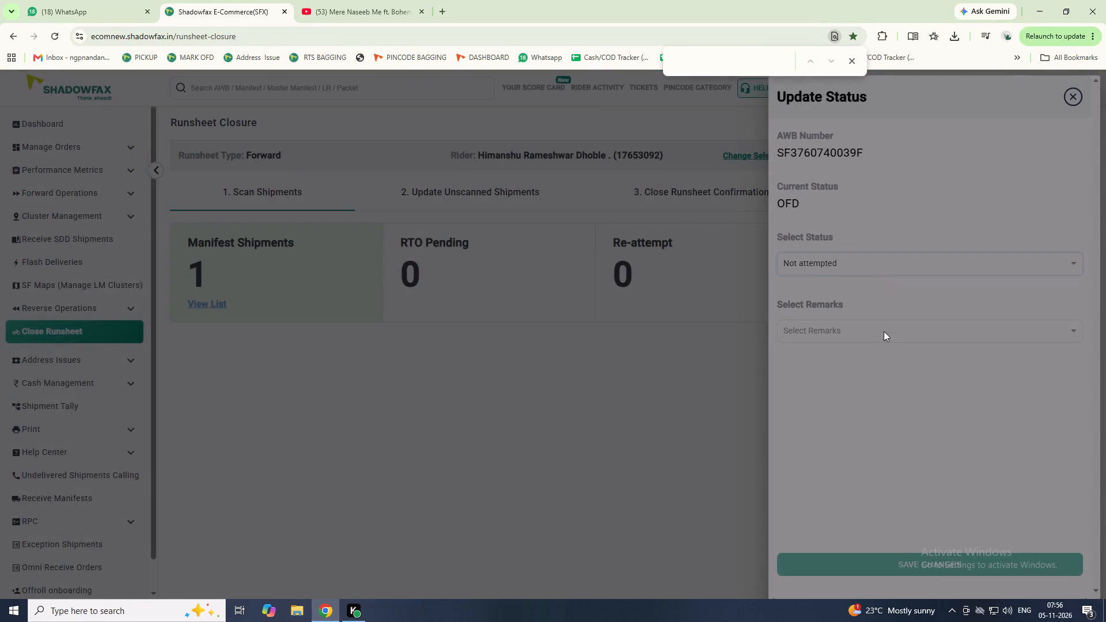
click(884, 338)
click(885, 356)
click(929, 559)
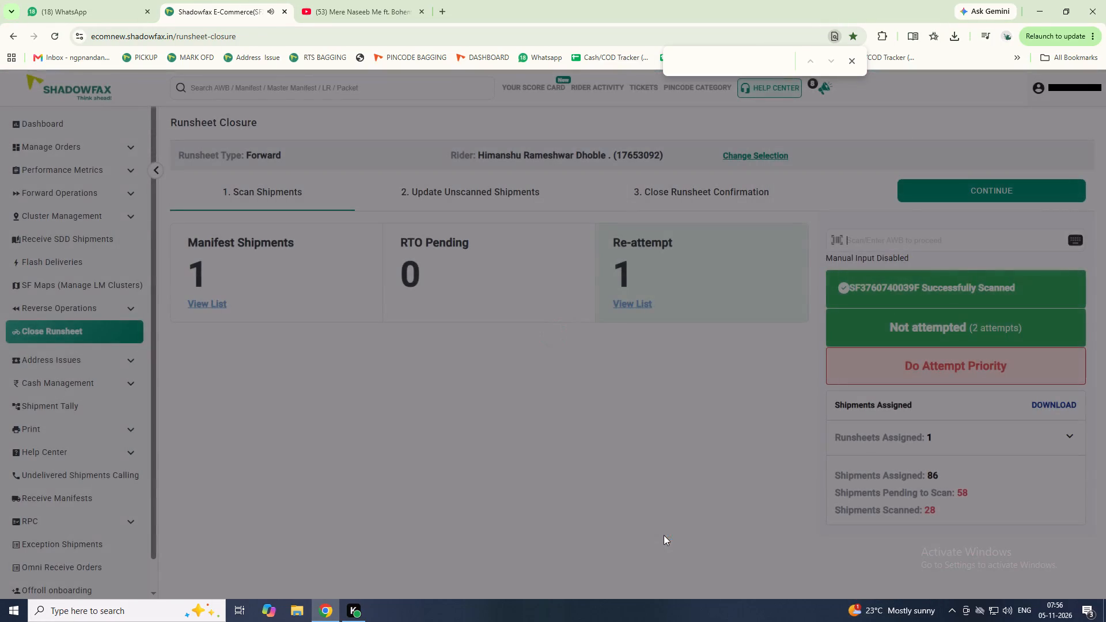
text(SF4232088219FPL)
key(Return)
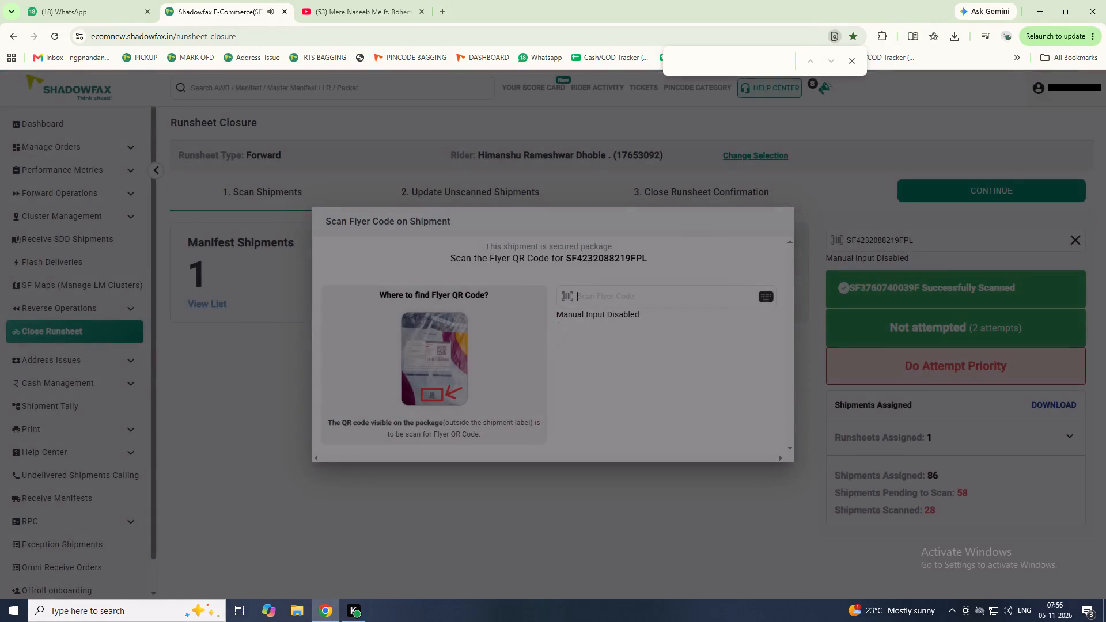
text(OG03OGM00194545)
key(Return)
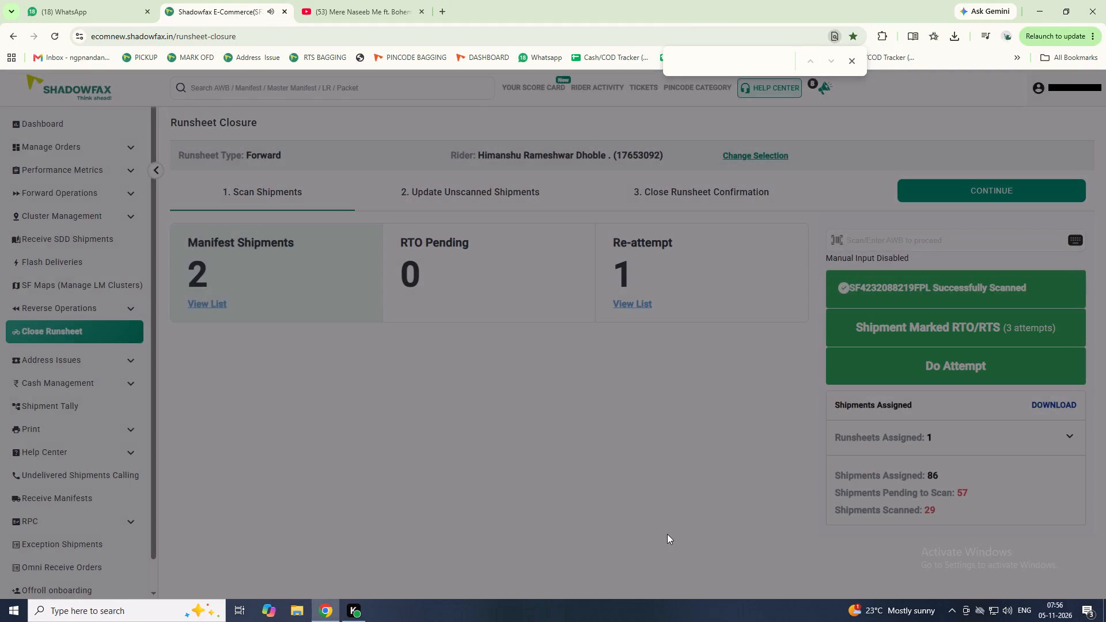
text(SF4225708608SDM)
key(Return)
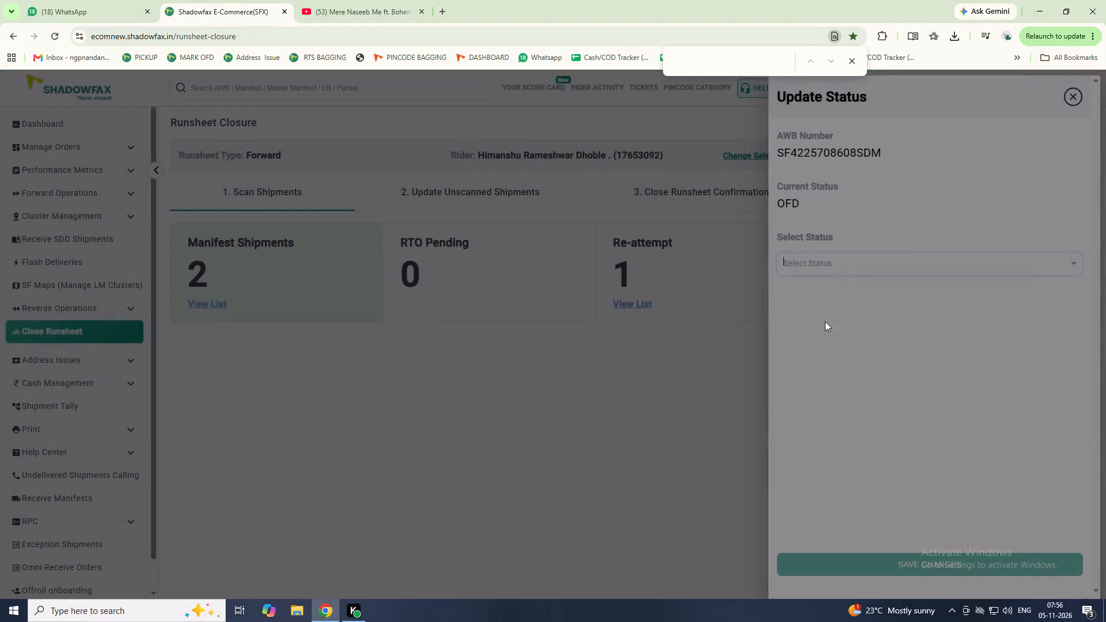
drag(861, 234, 855, 253)
drag(856, 273, 859, 267)
click(855, 278)
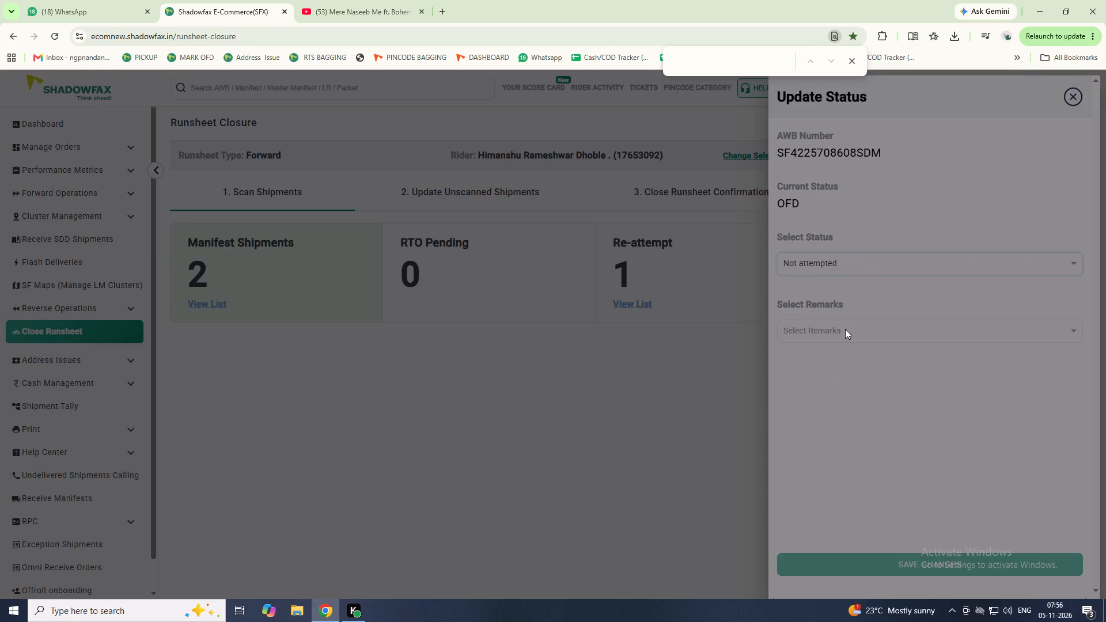
click(845, 330)
click(841, 345)
click(810, 572)
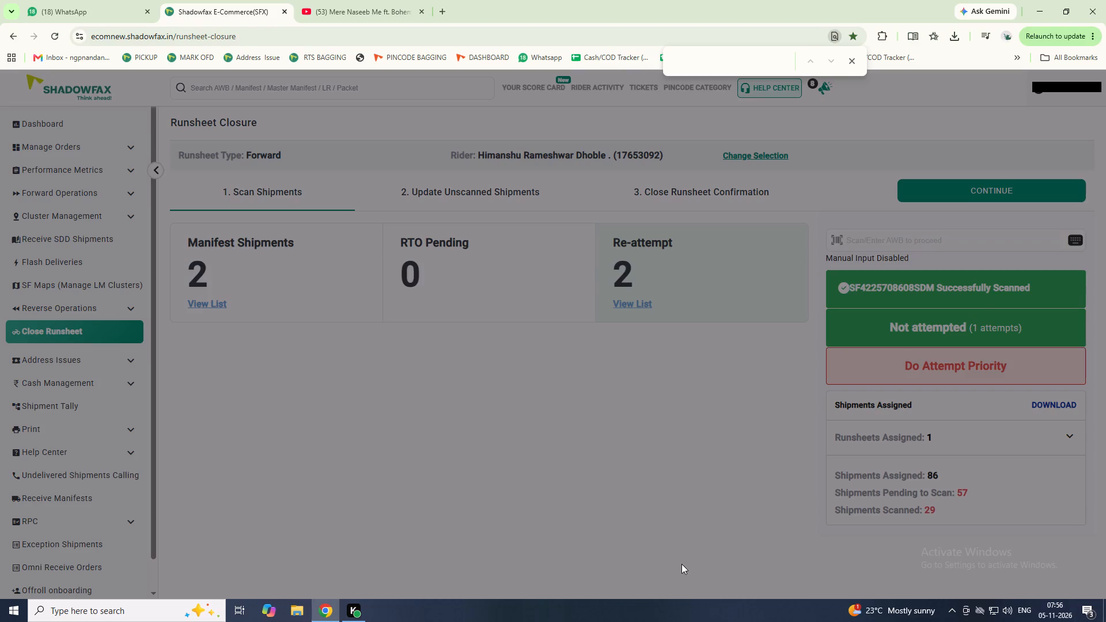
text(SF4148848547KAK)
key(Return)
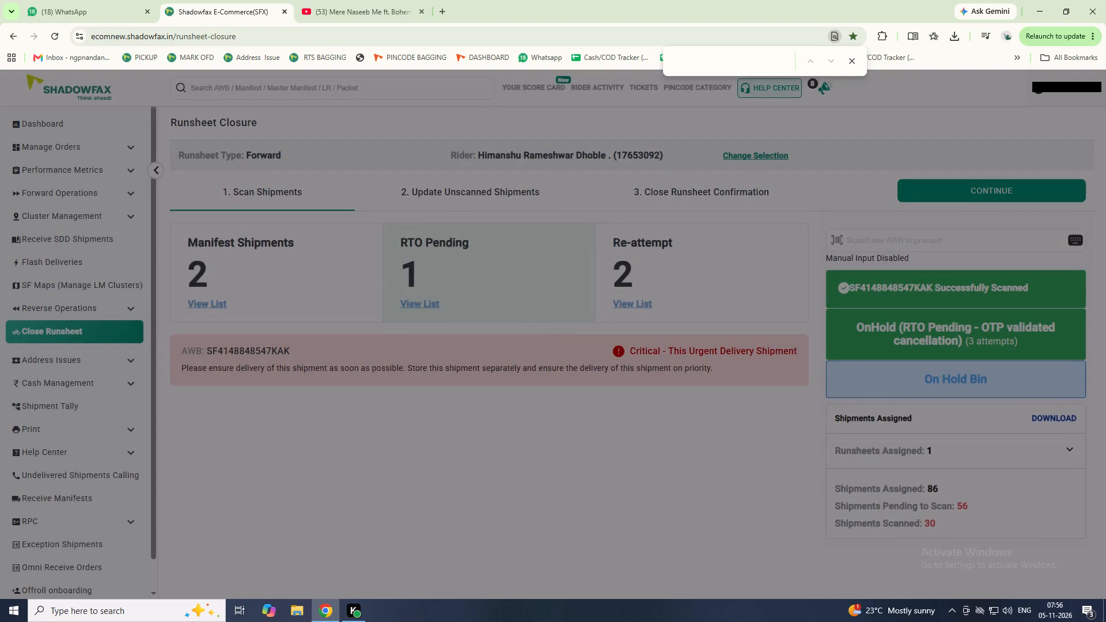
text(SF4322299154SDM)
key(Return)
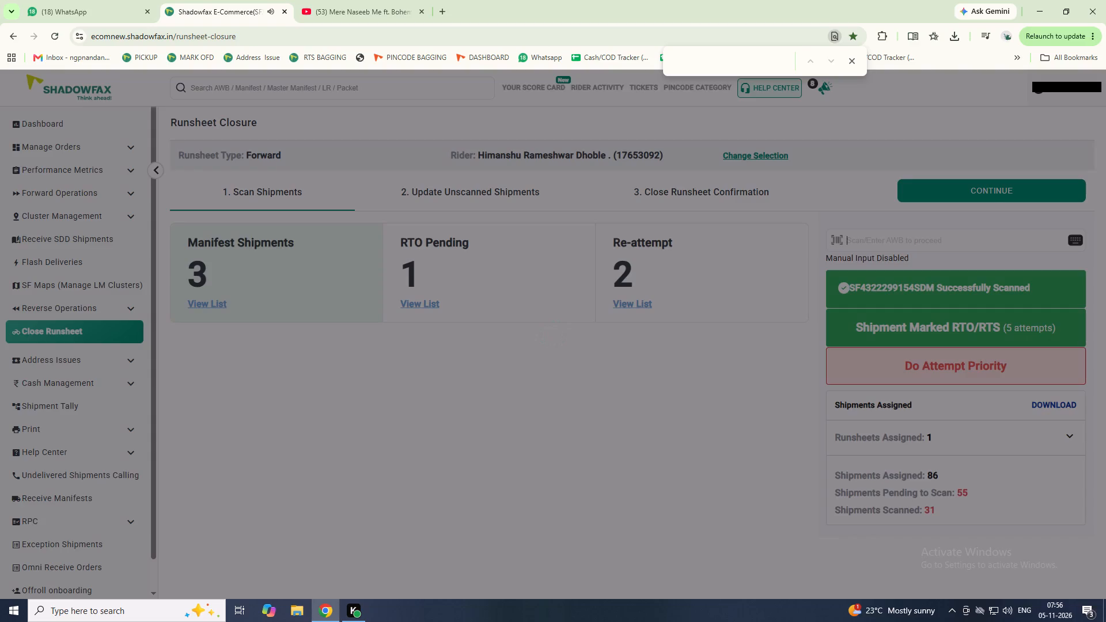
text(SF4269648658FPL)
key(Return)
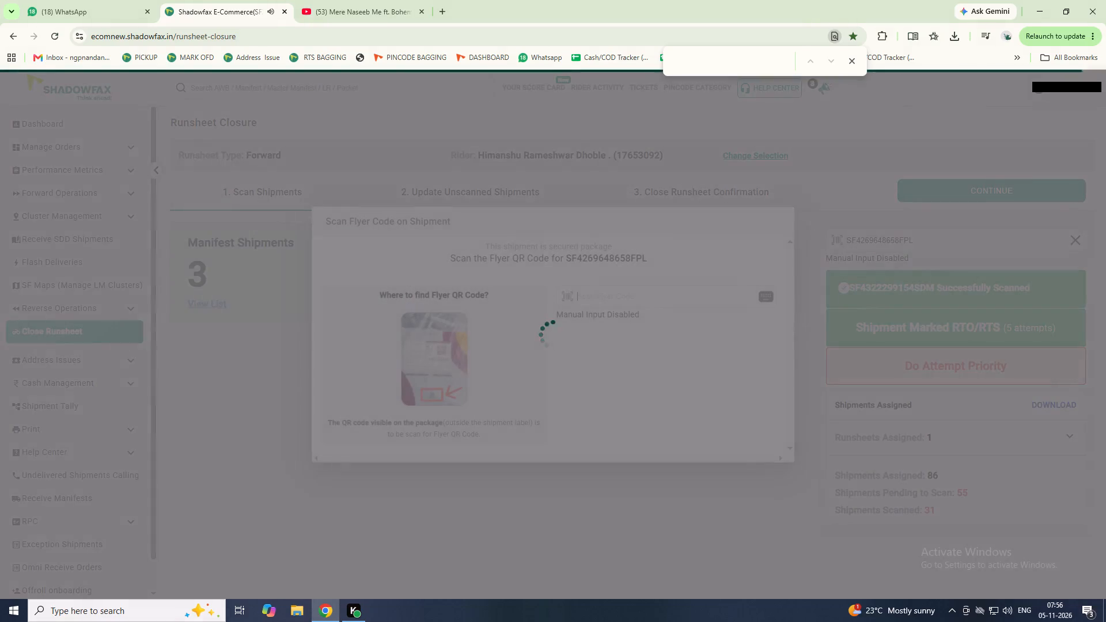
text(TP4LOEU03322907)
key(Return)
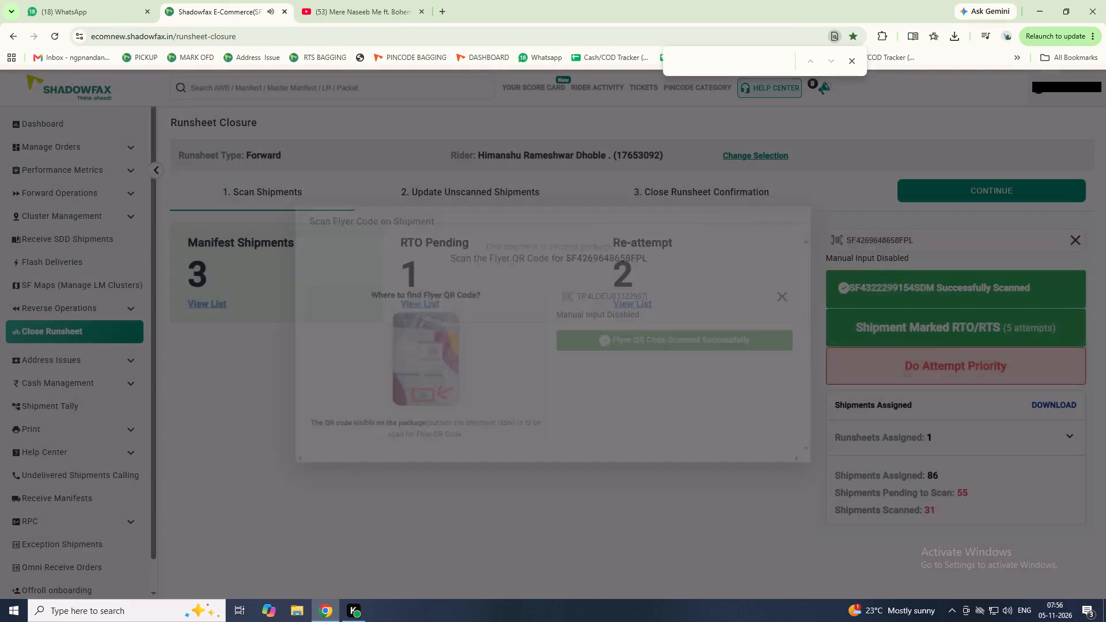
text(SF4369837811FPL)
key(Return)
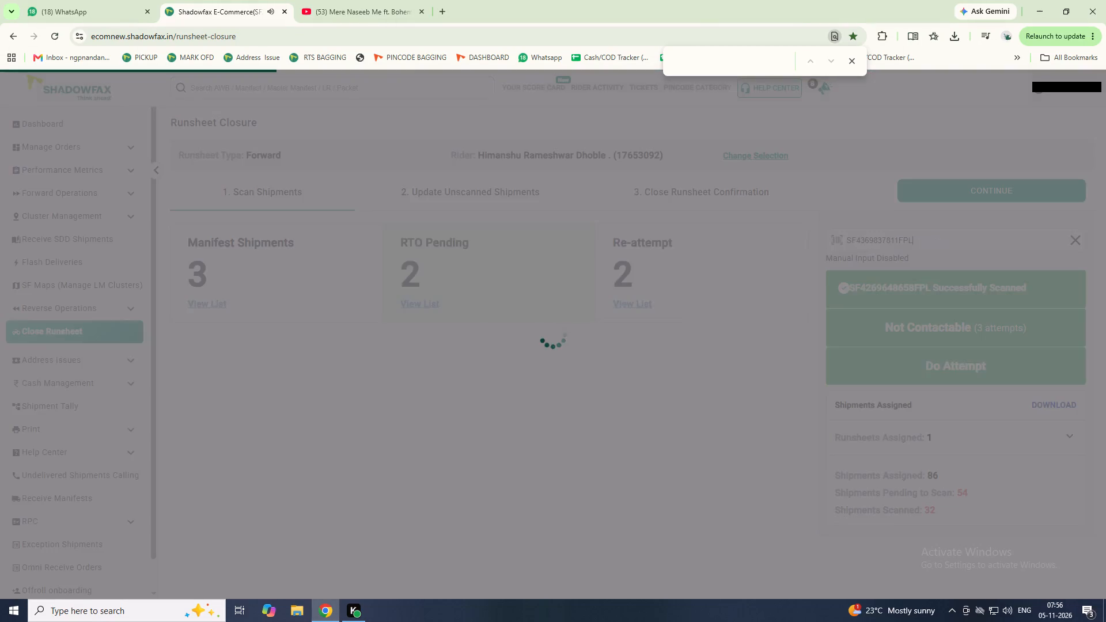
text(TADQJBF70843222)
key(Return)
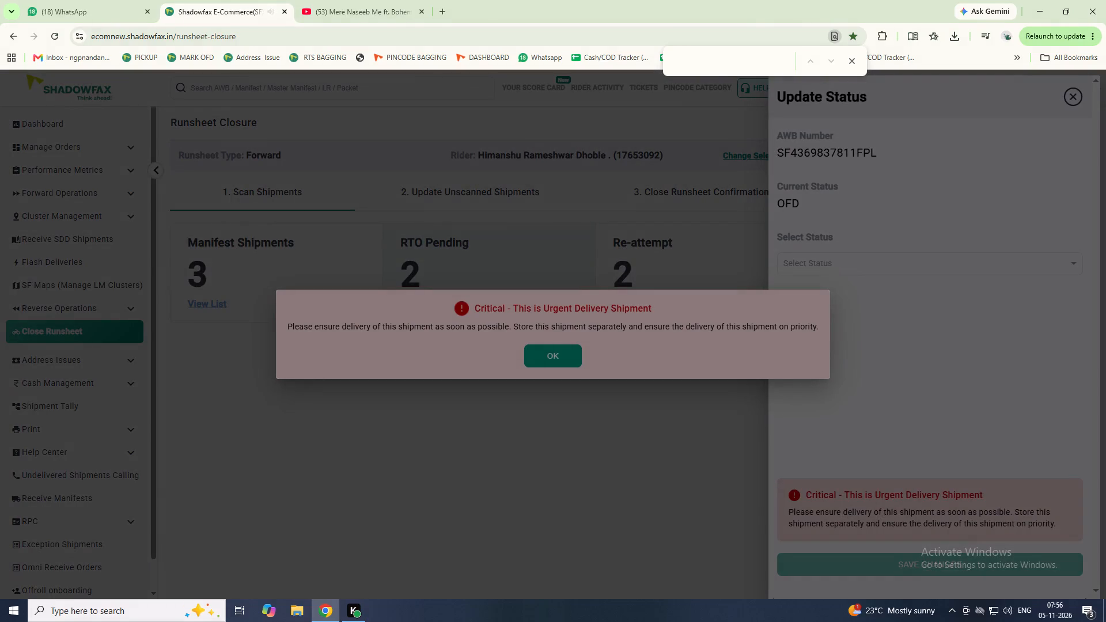
click(551, 344)
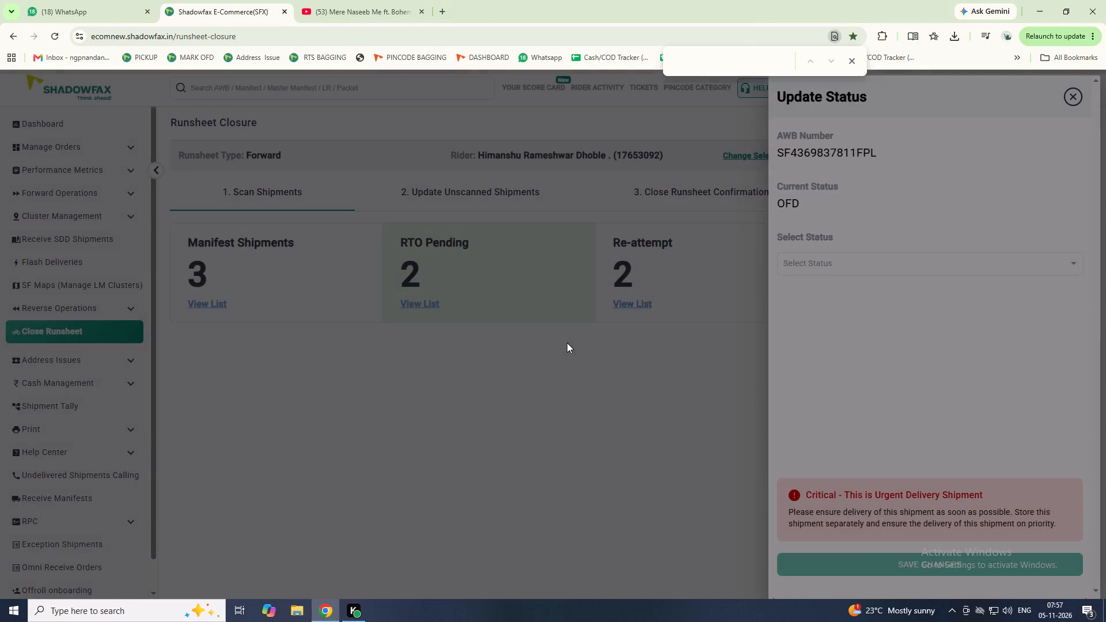
click(565, 344)
drag(854, 226, 854, 241)
drag(853, 248, 850, 257)
drag(851, 276, 851, 265)
click(851, 260)
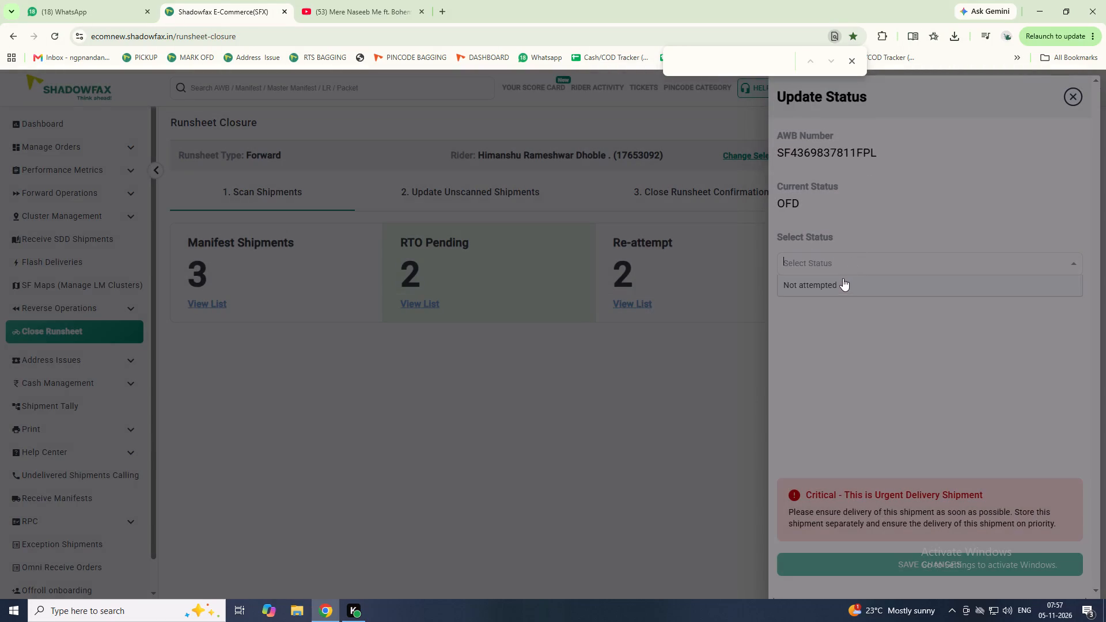
click(843, 282)
click(890, 326)
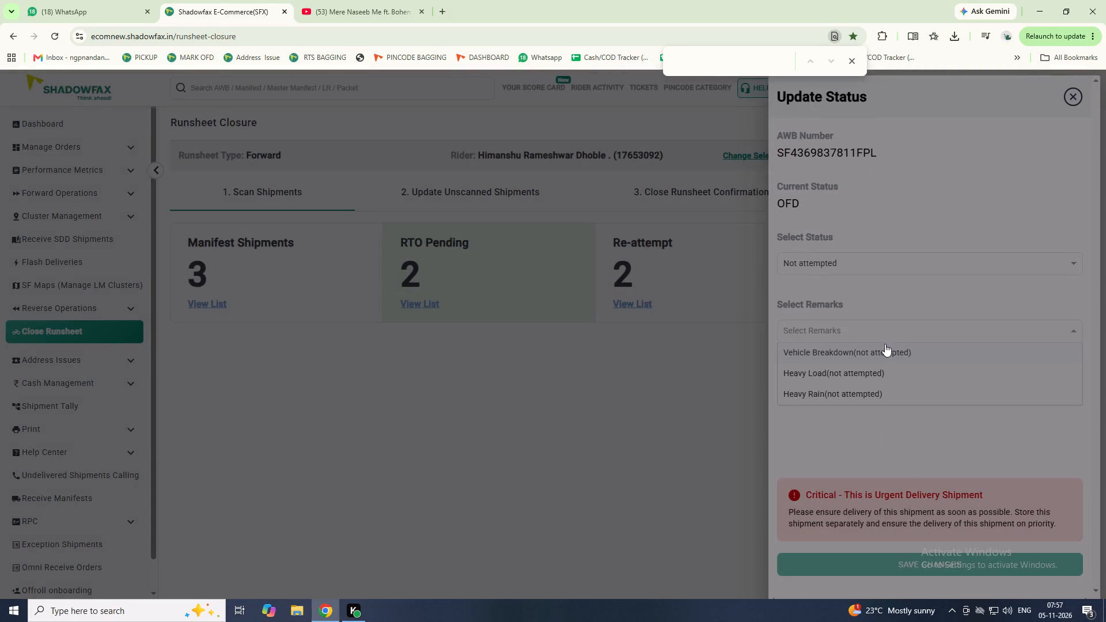
drag(885, 344, 884, 350)
click(862, 562)
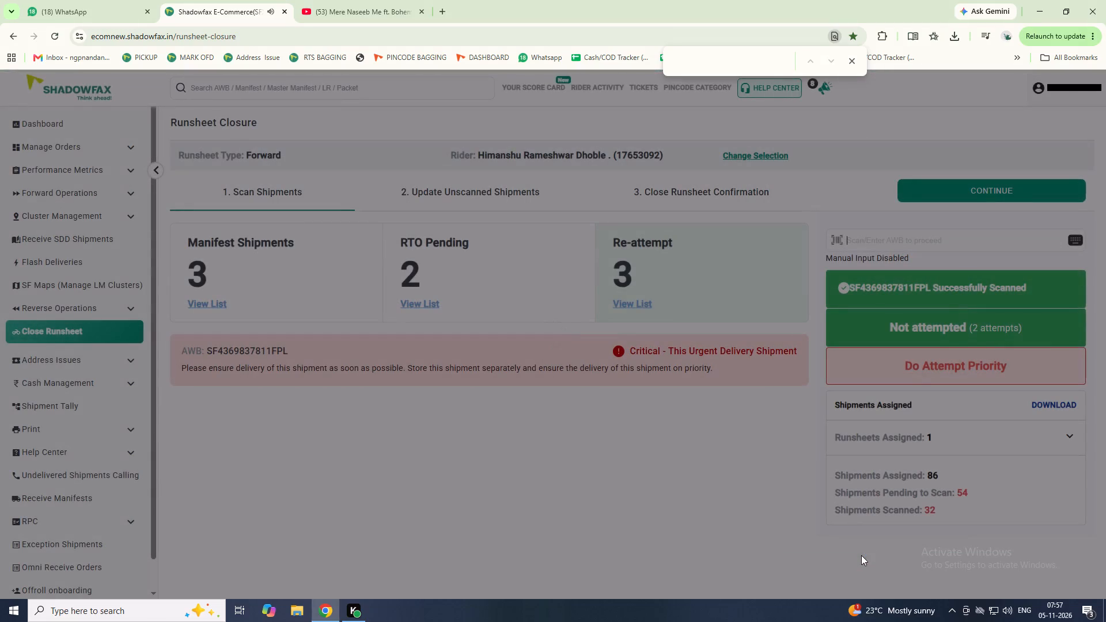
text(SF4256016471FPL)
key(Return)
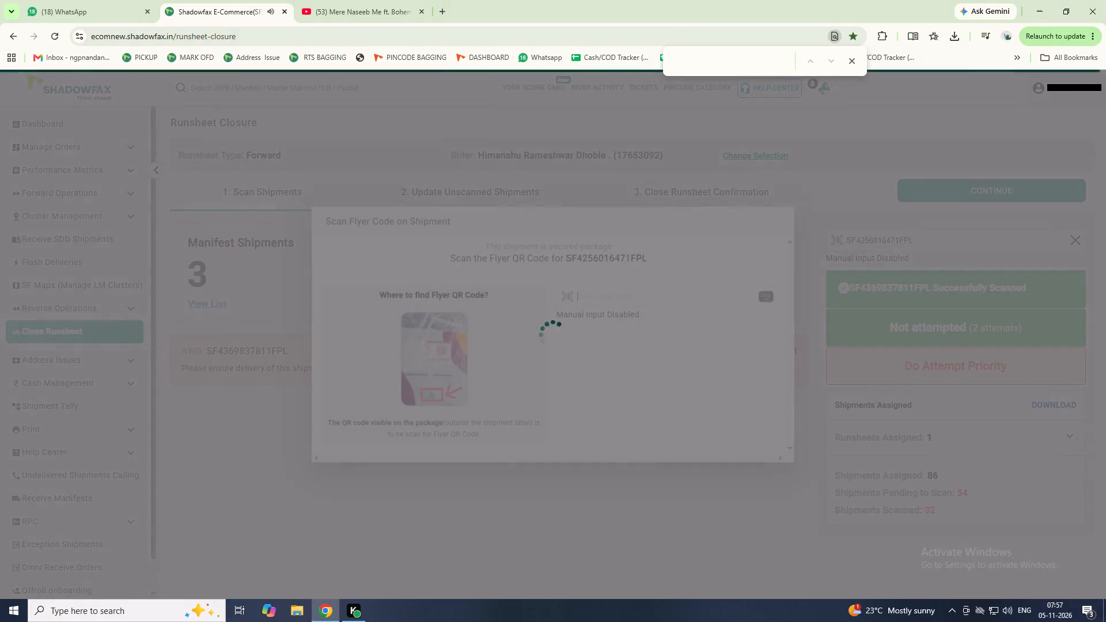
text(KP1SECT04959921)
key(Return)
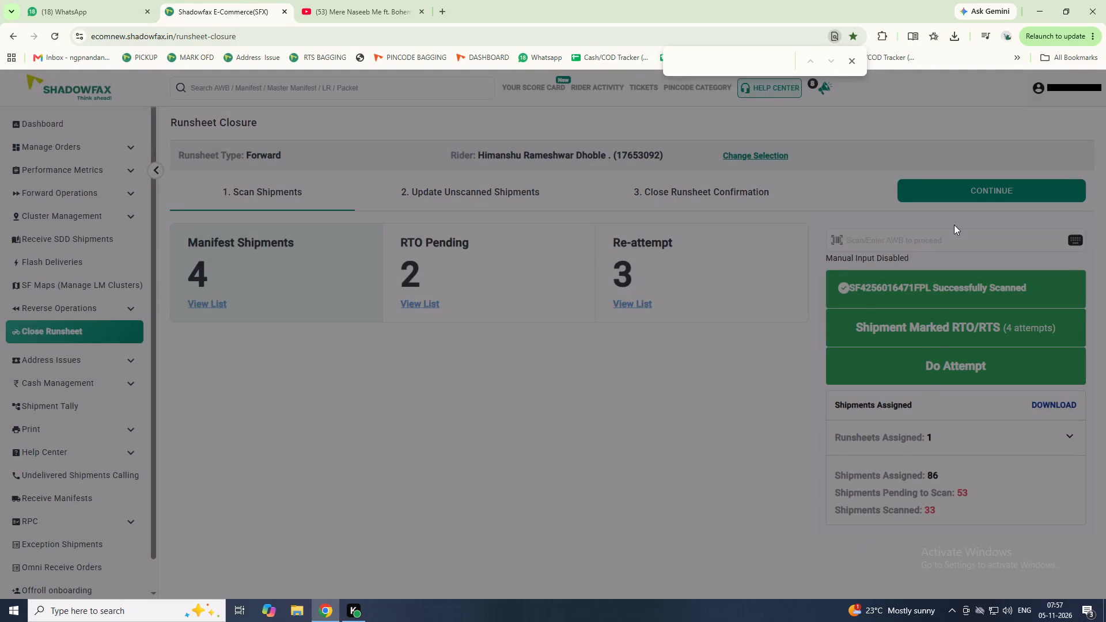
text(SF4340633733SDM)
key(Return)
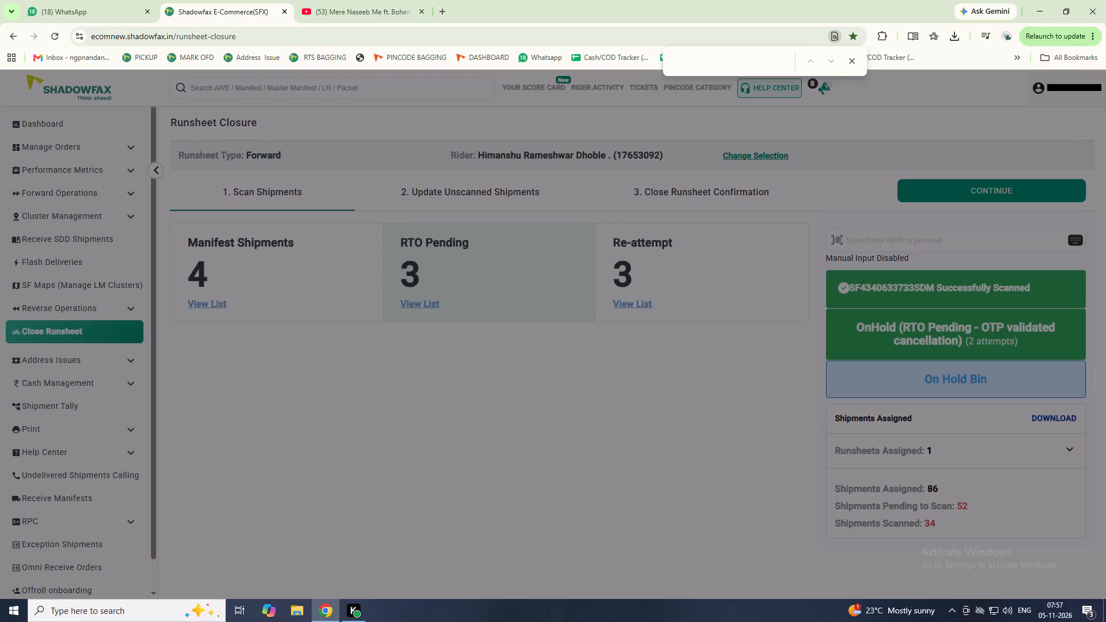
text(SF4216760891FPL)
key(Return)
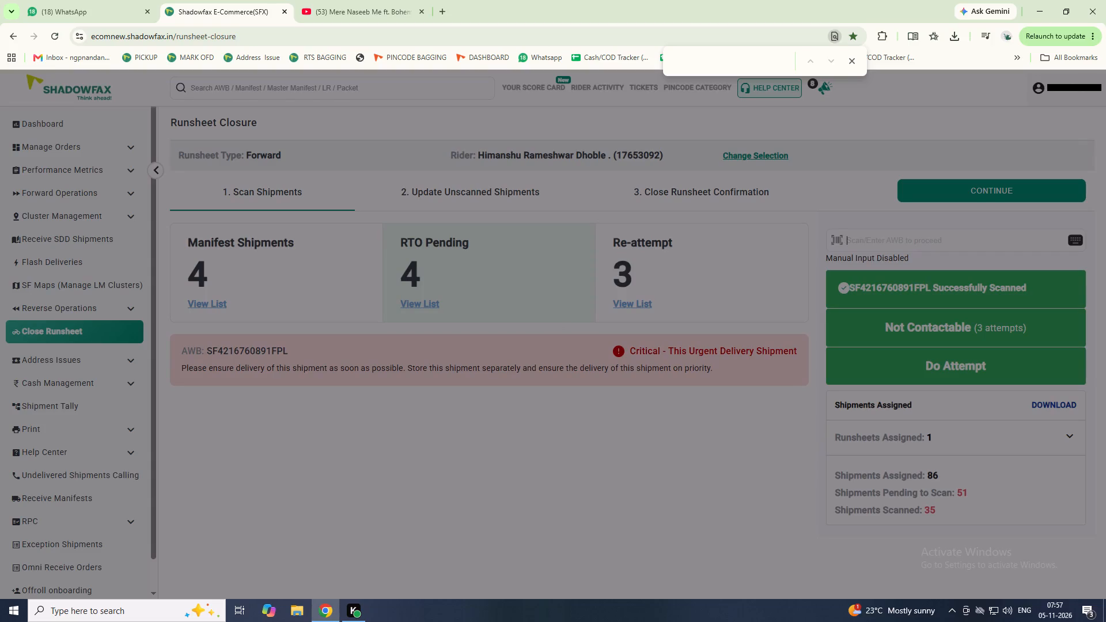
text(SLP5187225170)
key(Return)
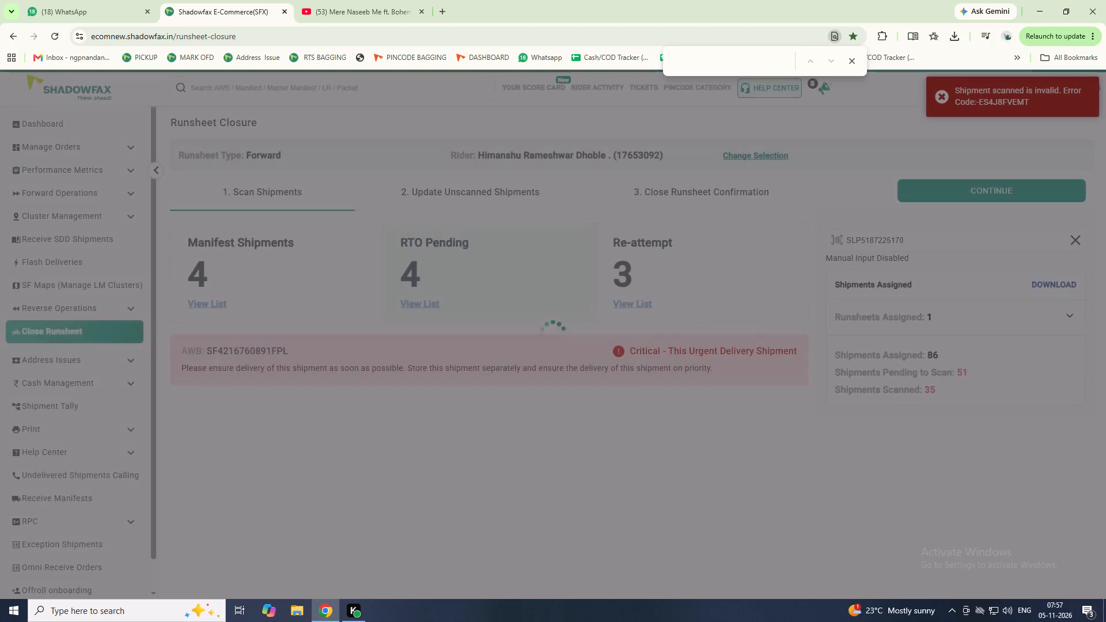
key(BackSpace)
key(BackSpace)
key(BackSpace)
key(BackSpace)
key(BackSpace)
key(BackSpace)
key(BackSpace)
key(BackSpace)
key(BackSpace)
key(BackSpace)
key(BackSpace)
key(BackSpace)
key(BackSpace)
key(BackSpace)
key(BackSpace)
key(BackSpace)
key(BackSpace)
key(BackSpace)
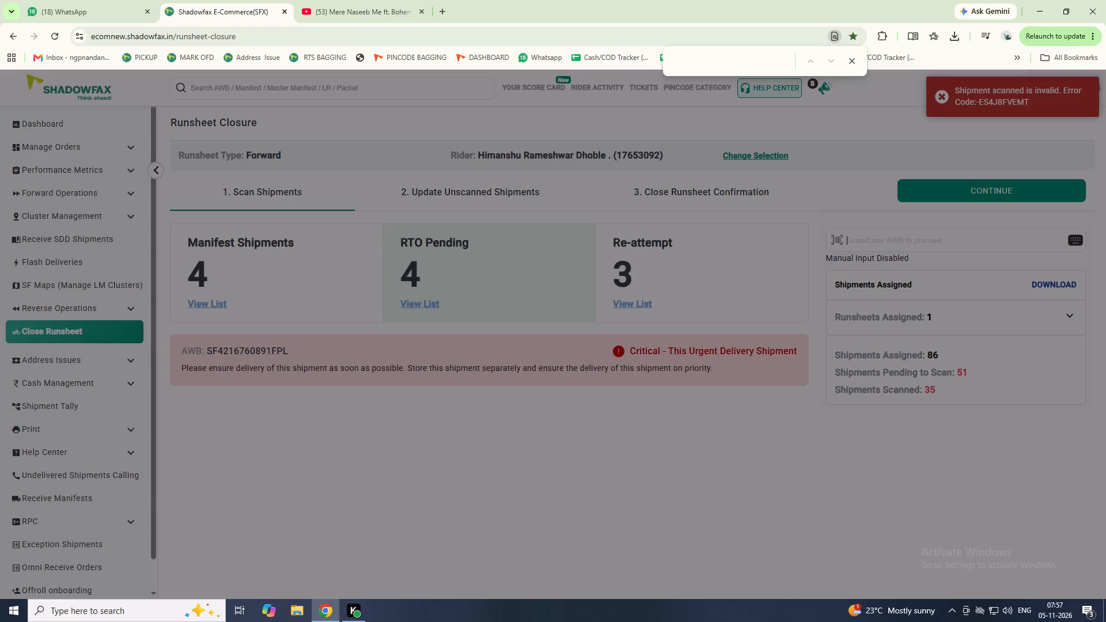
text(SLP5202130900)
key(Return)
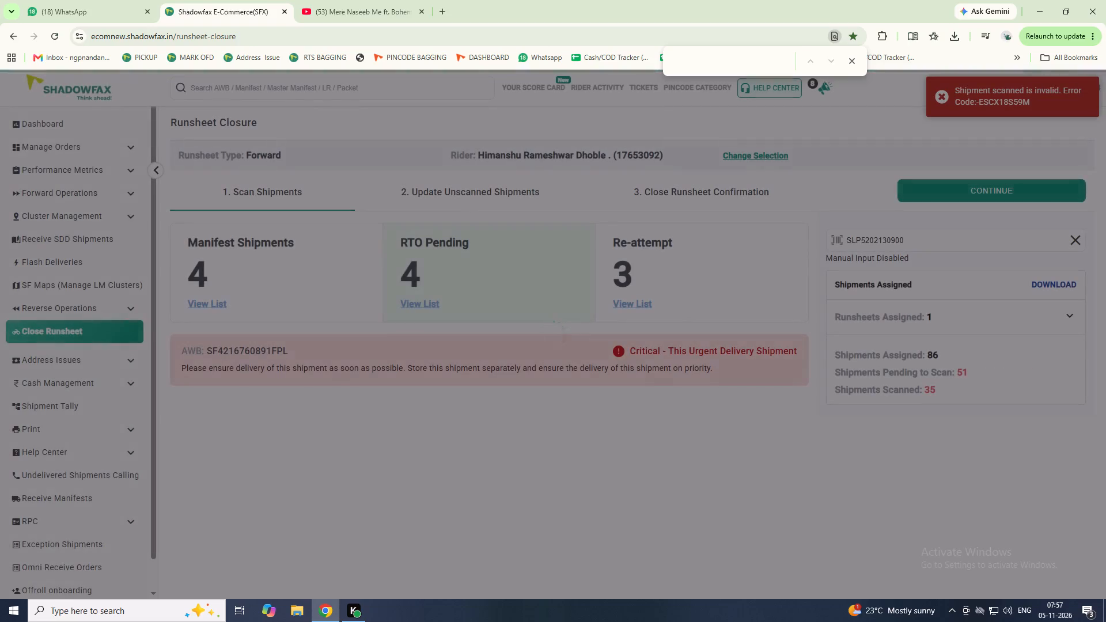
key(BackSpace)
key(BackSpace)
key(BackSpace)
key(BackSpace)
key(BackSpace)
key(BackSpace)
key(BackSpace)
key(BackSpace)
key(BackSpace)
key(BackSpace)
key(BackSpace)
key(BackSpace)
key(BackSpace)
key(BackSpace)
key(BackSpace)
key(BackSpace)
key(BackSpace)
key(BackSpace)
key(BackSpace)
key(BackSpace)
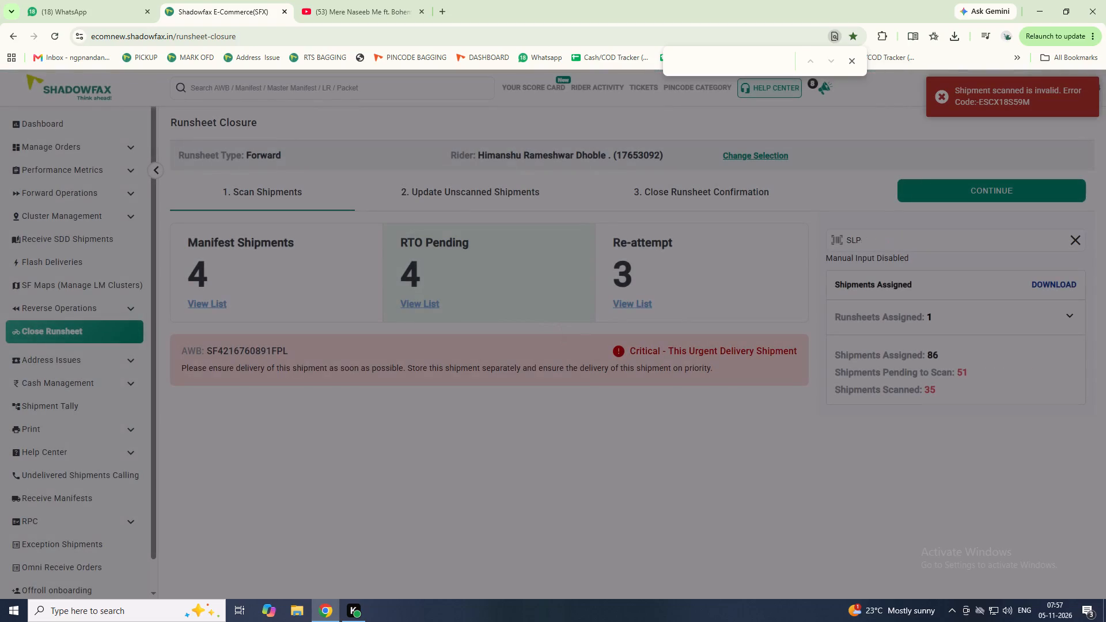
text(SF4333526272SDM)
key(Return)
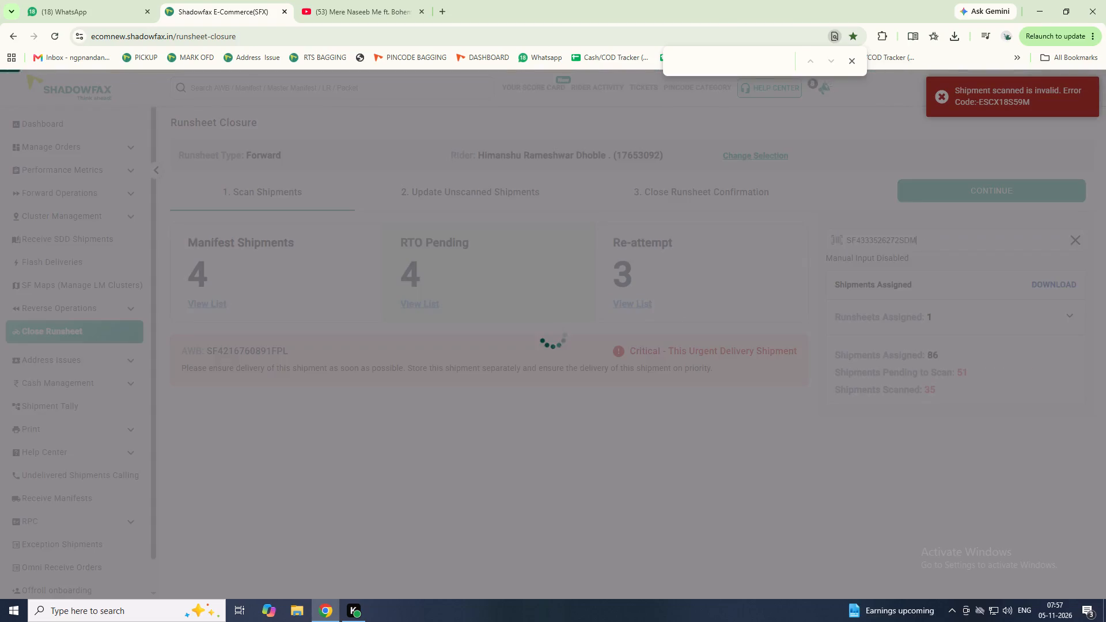
click(941, 263)
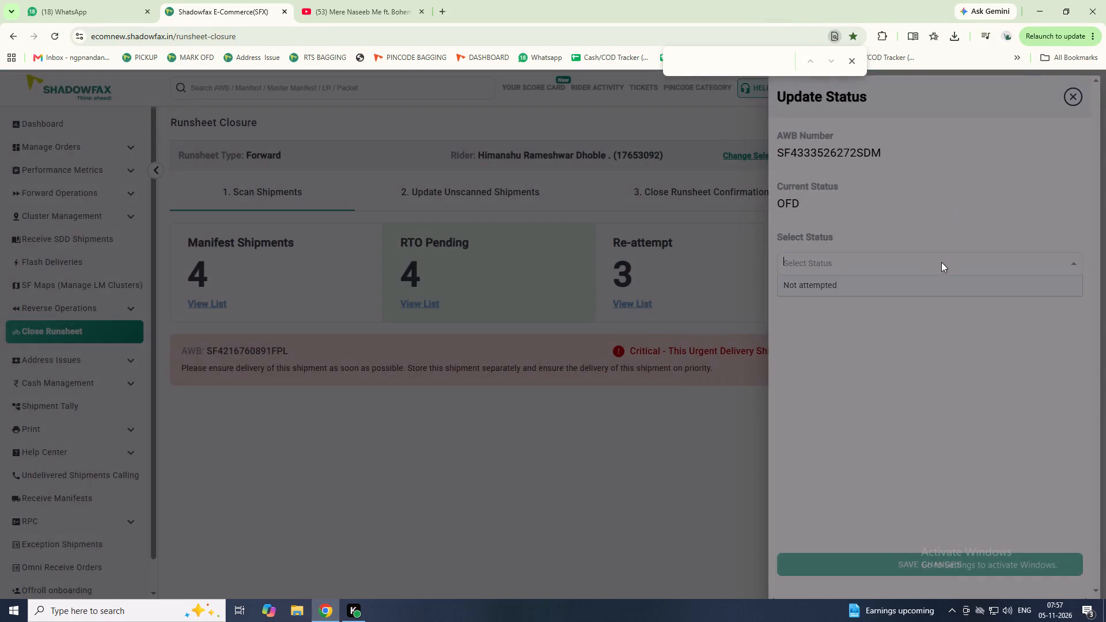
click(937, 276)
click(926, 331)
click(924, 347)
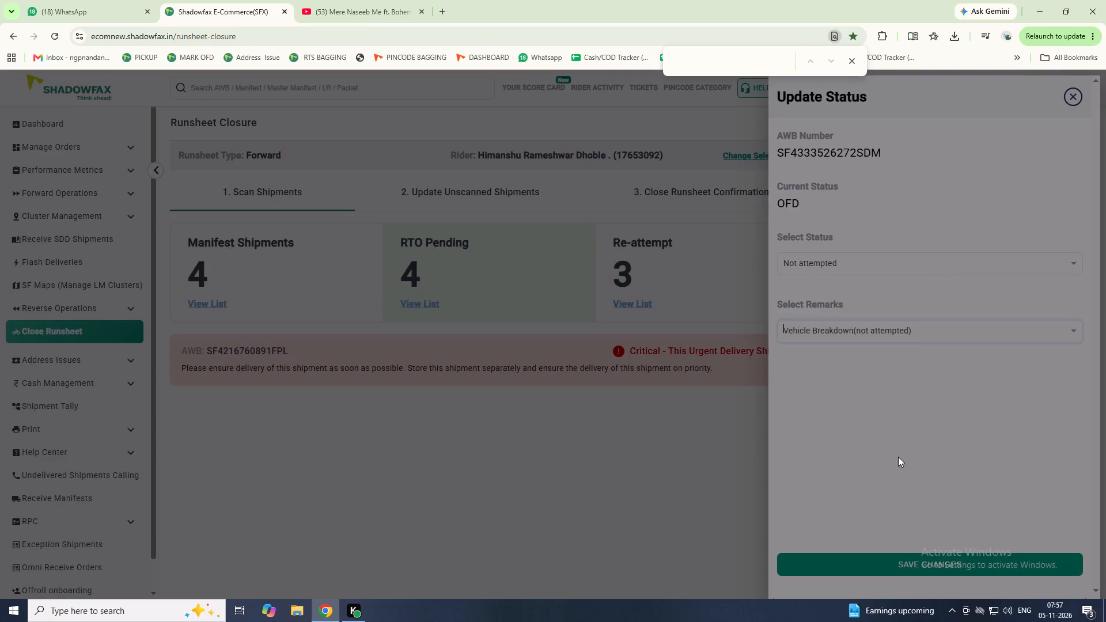
drag(887, 566, 891, 559)
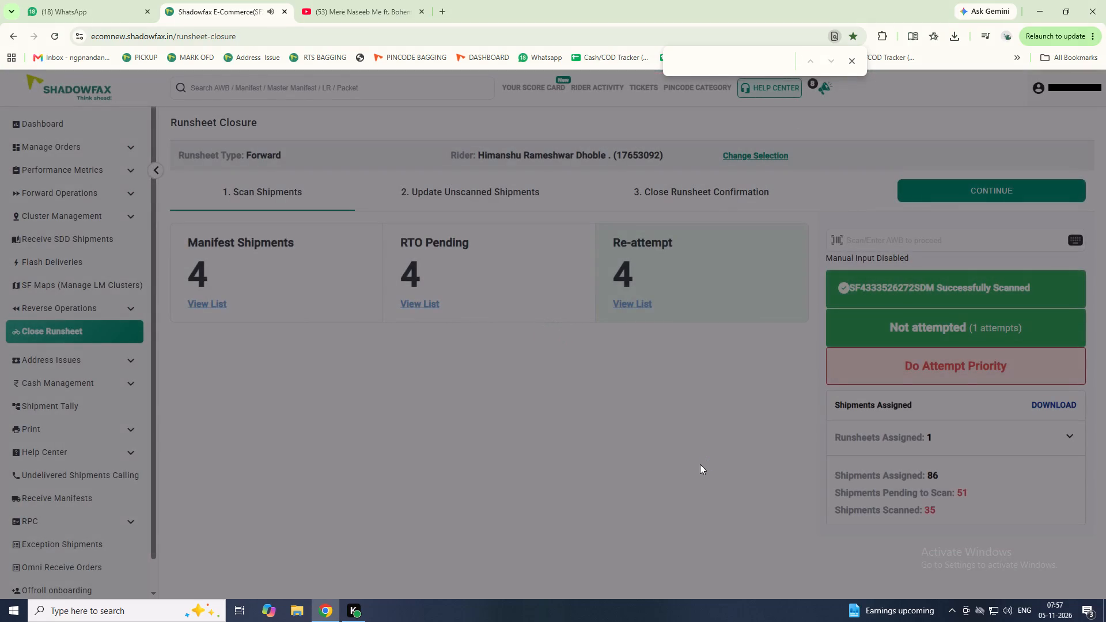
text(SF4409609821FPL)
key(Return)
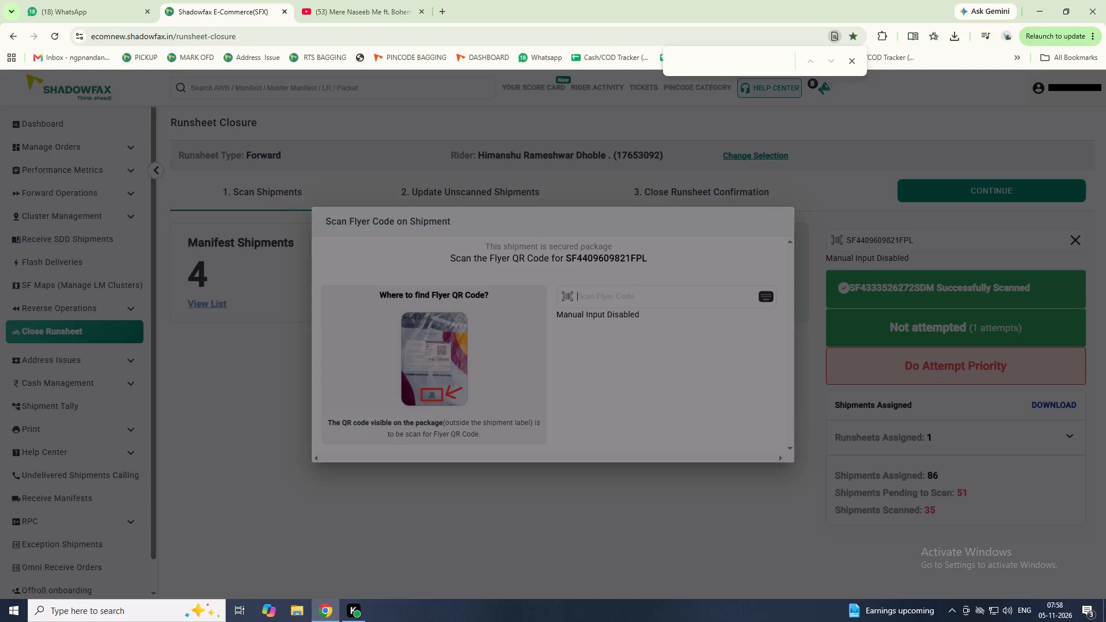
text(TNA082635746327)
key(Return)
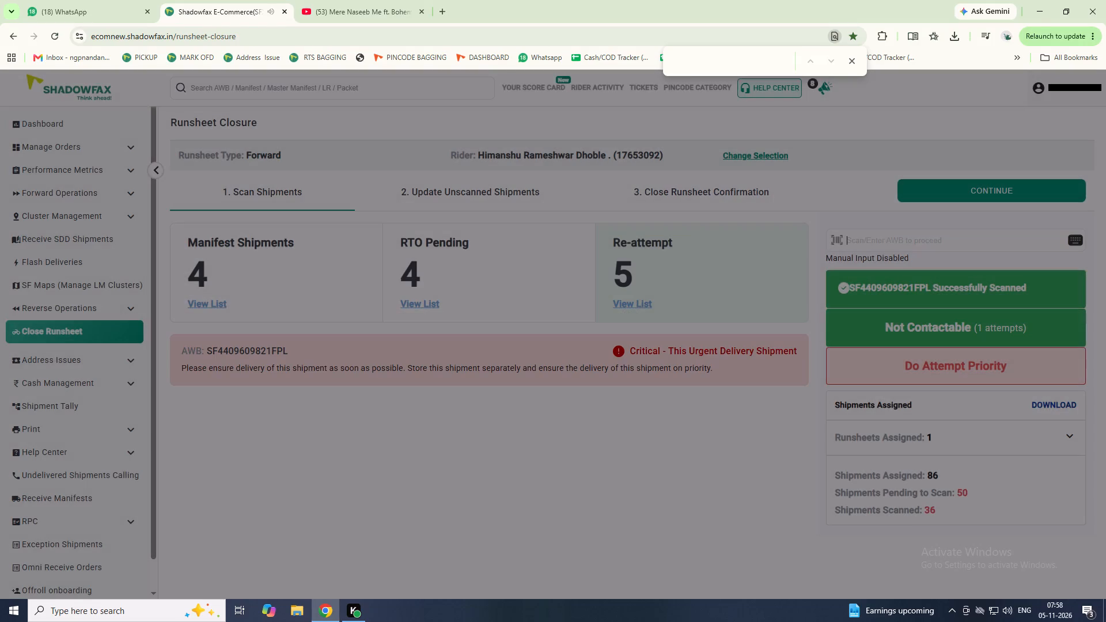